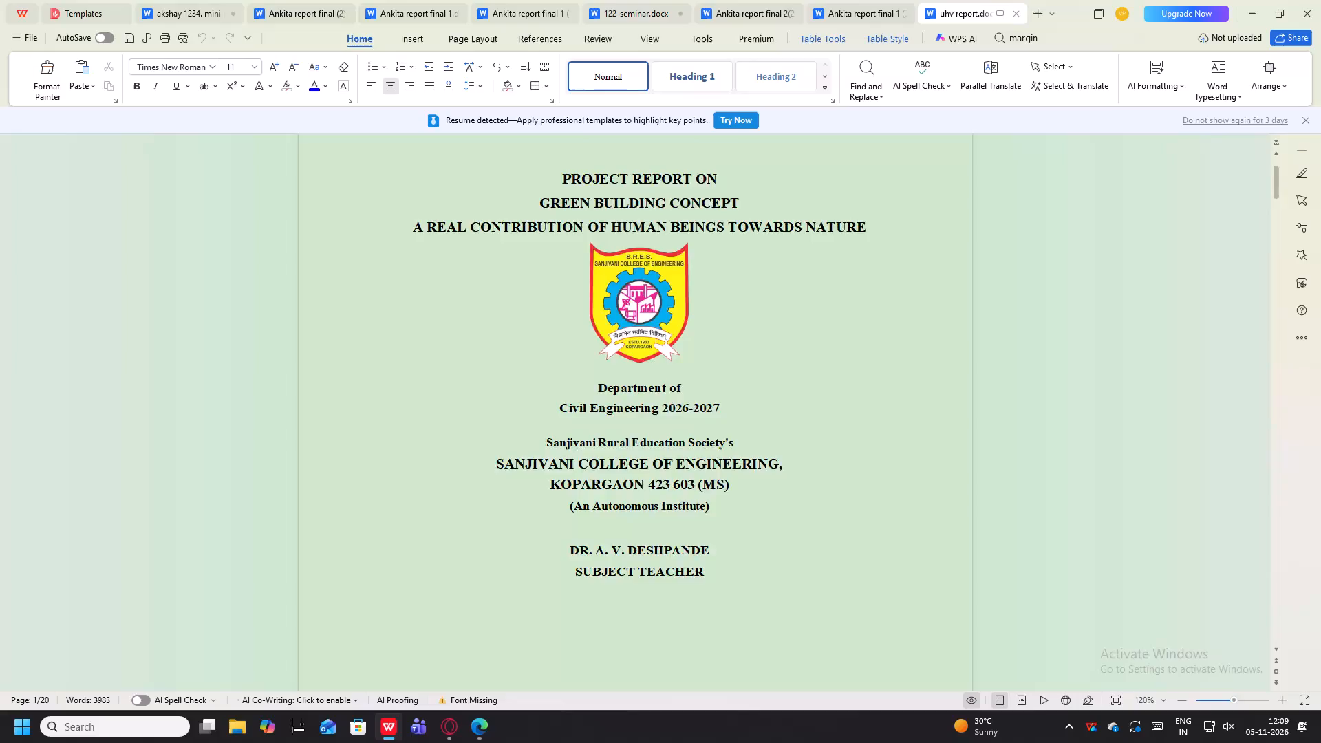
Look through the green building report from the cover page to Chapter 2, examining its page layout, contents and headings.
scroll(692, 584, "down", 20)
scroll(692, 584, "down", 4)
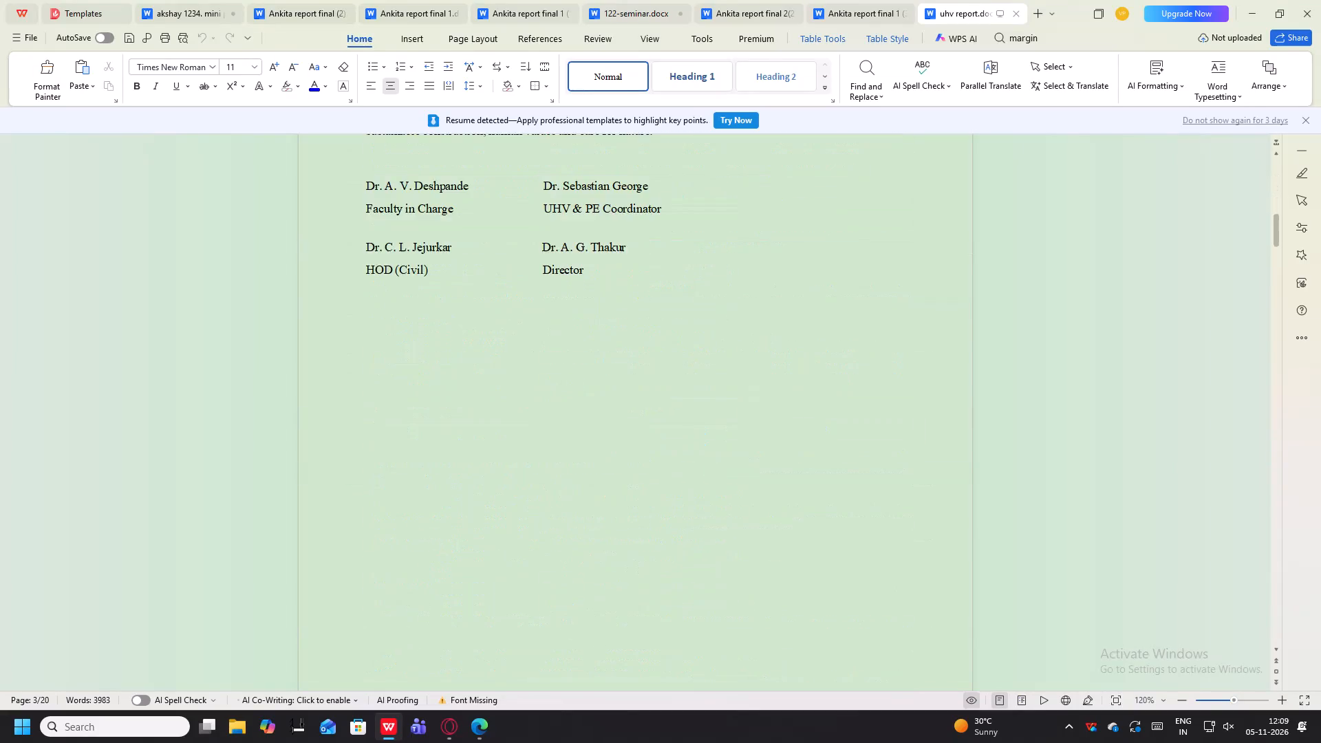
scroll(693, 574, "down", 19)
scroll(693, 574, "up", 1)
scroll(693, 574, "down", 20)
scroll(693, 574, "down", 2)
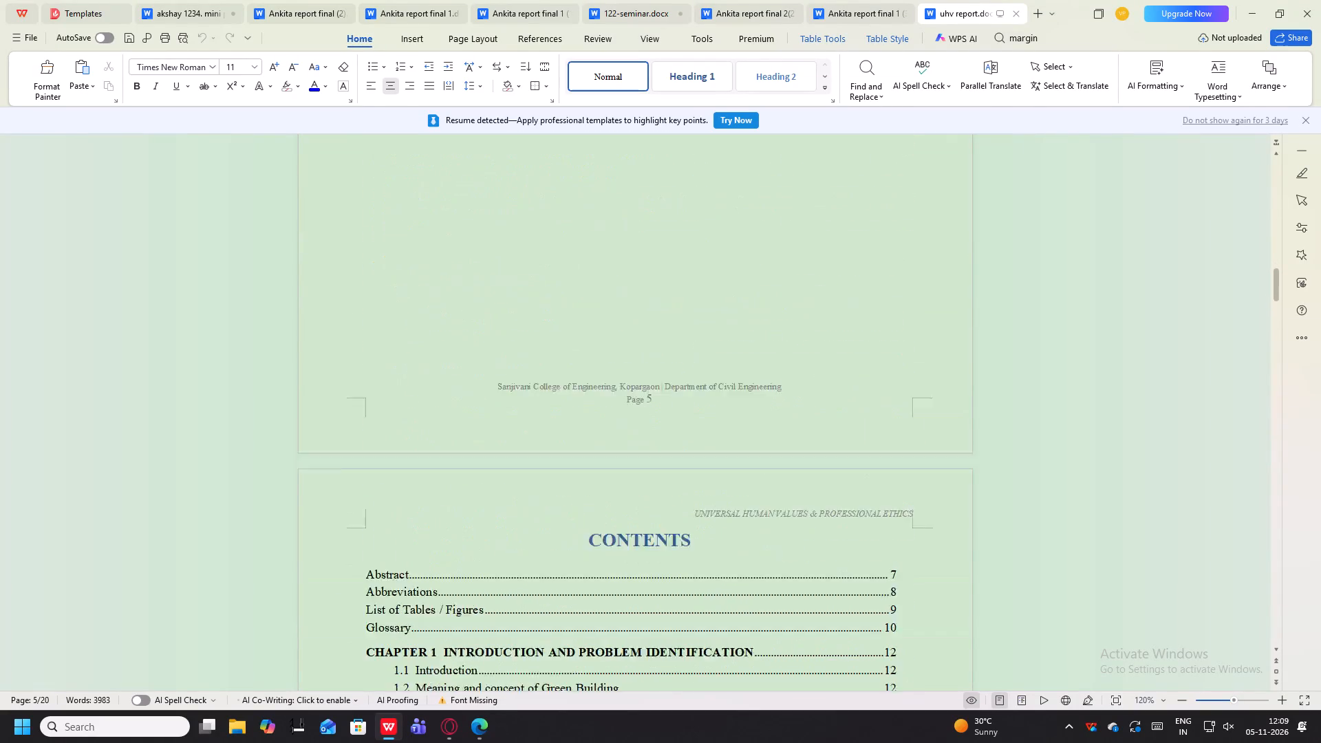
scroll(693, 574, "down", 20)
scroll(693, 574, "down", 20)
scroll(693, 574, "down", 2)
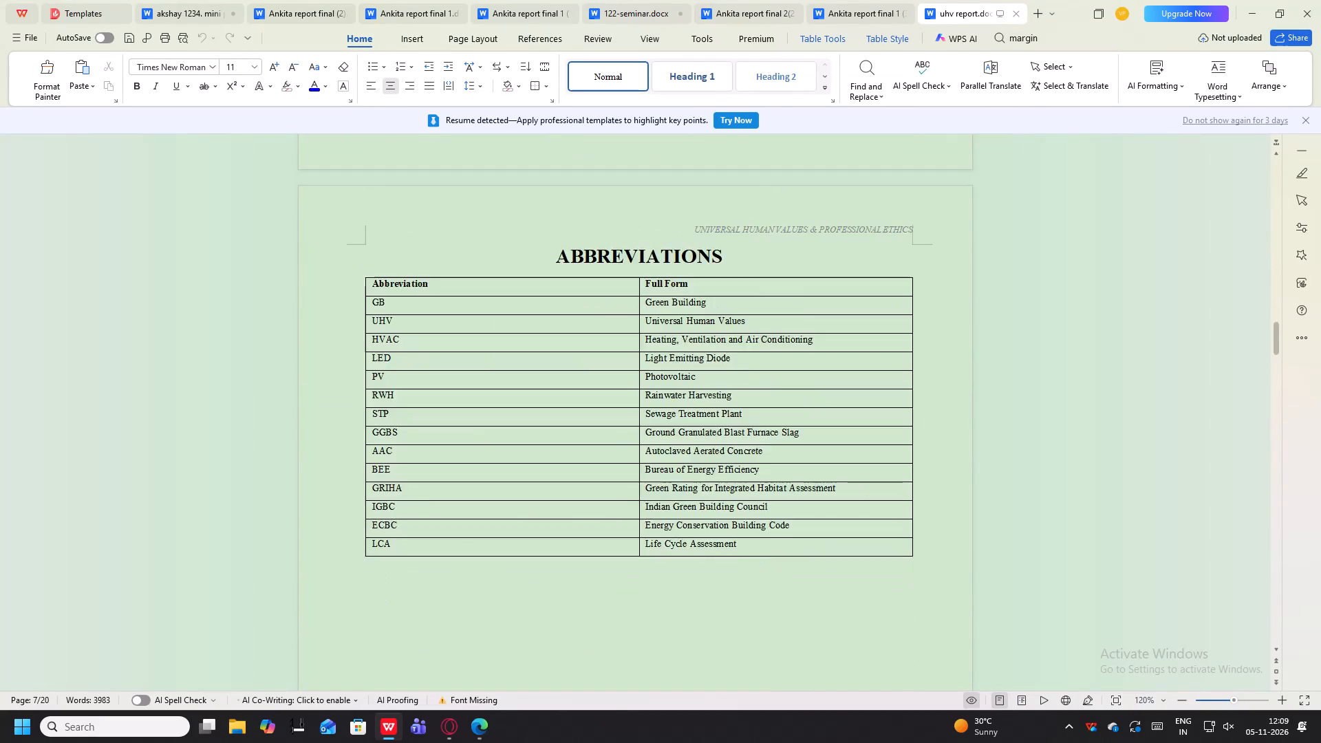
scroll(693, 574, "down", 20)
scroll(693, 574, "down", 20)
scroll(693, 574, "down", 1)
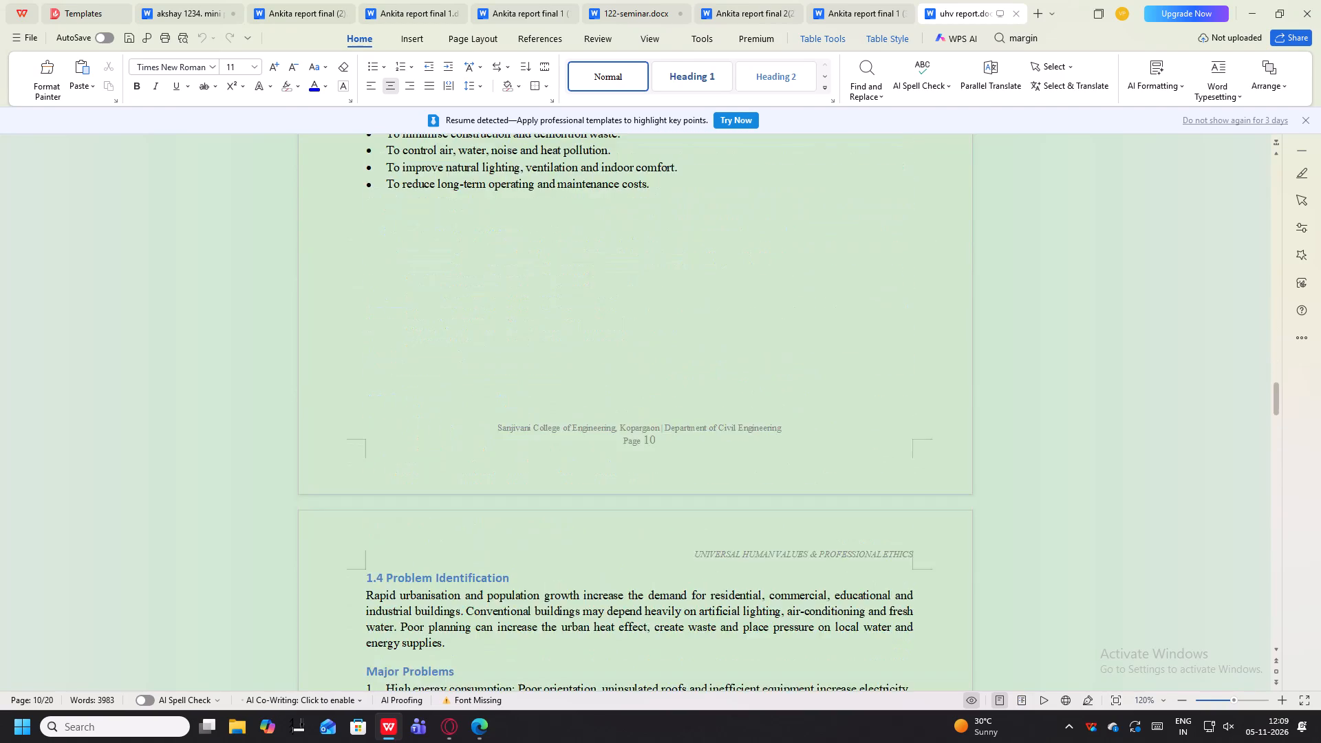
scroll(693, 574, "down", 6)
scroll(693, 574, "up", 1)
scroll(693, 574, "down", 20)
scroll(693, 574, "down", 10)
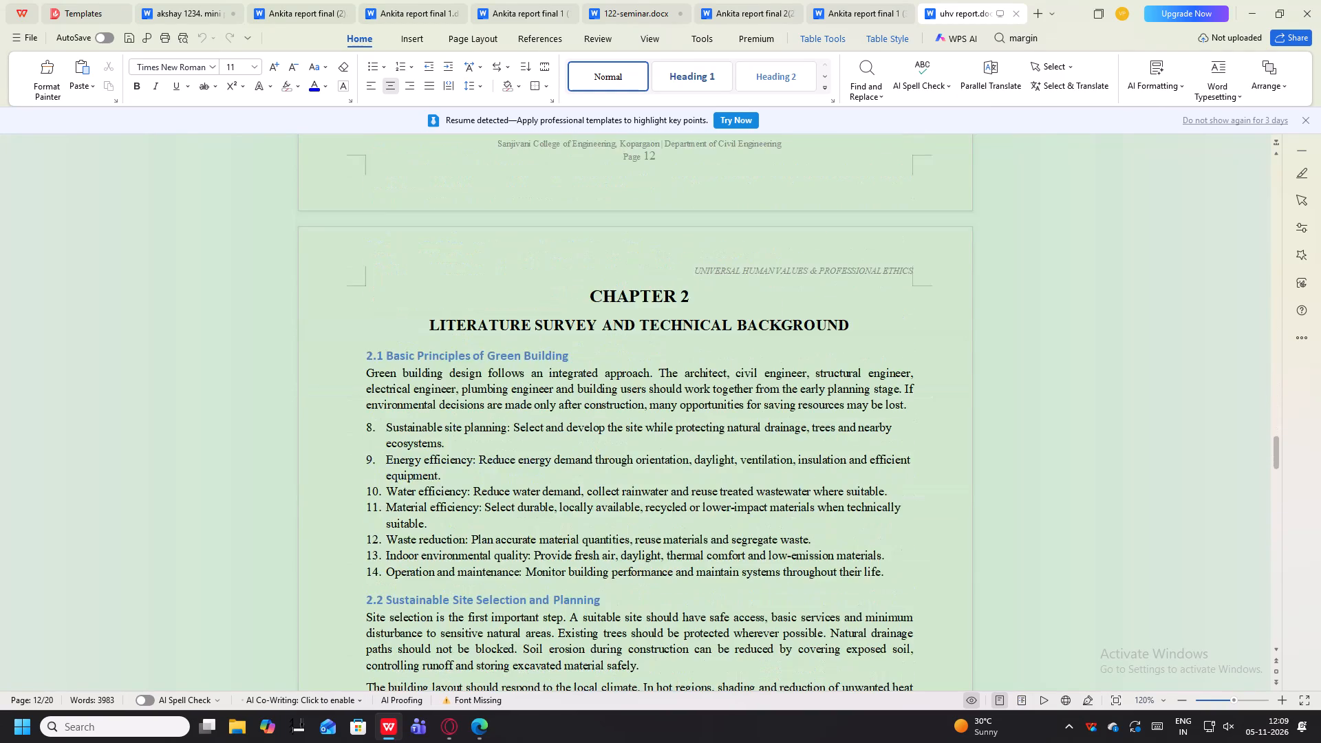
scroll(693, 574, "down", 13)
scroll(693, 574, "up", 6)
scroll(693, 574, "down", 2)
scroll(693, 574, "up", 10)
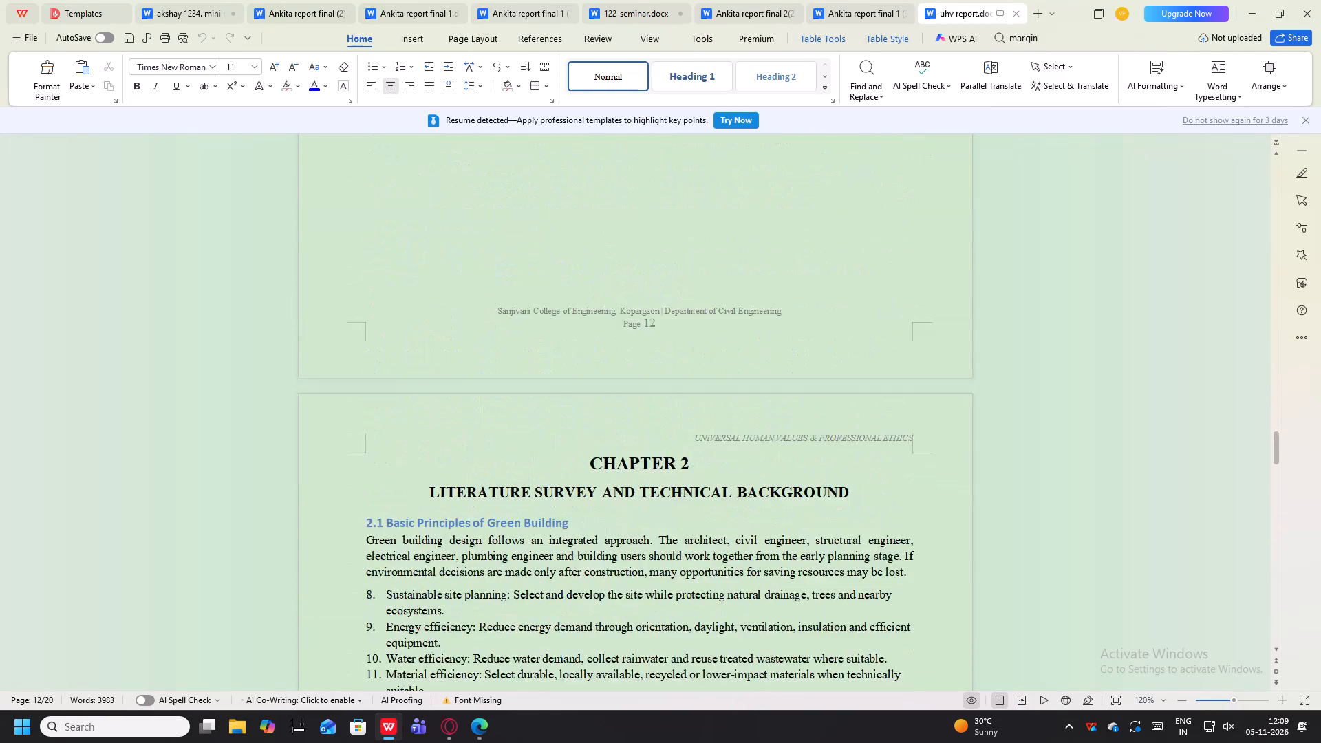
scroll(693, 574, "up", 20)
scroll(693, 574, "up", 14)
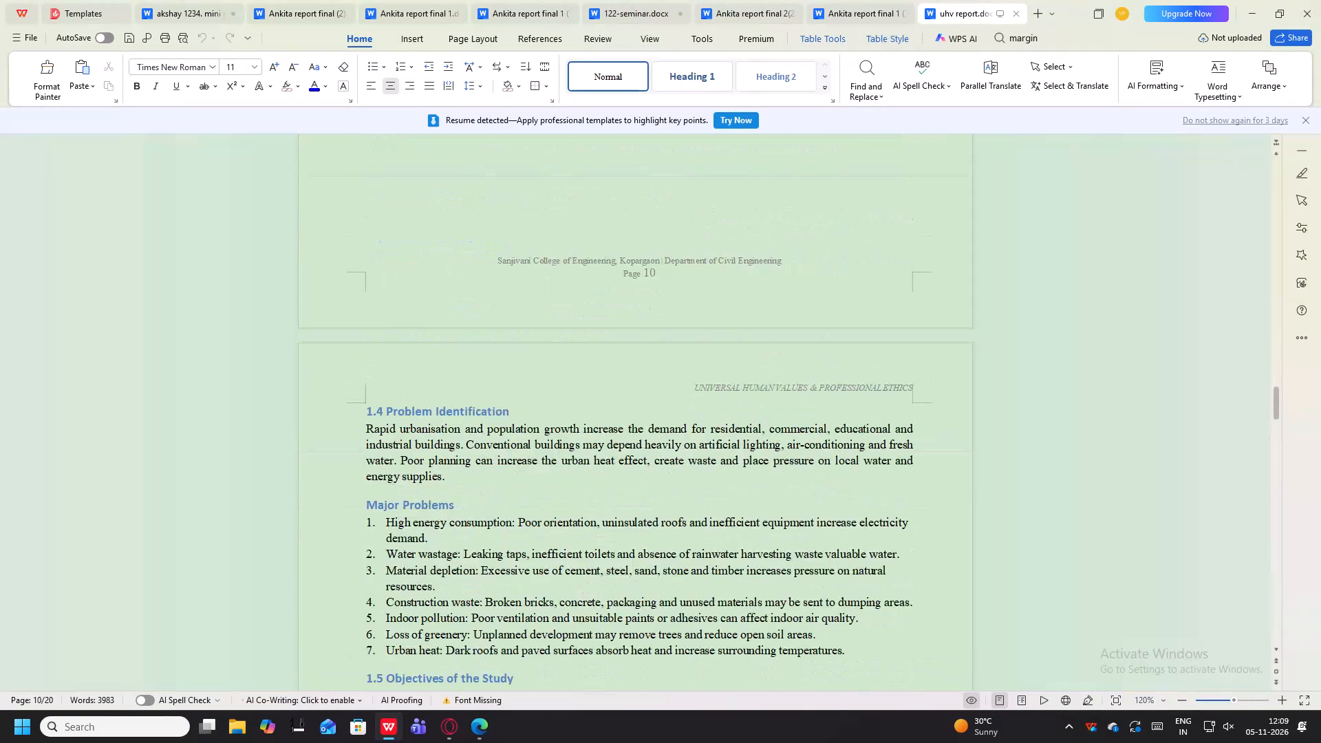
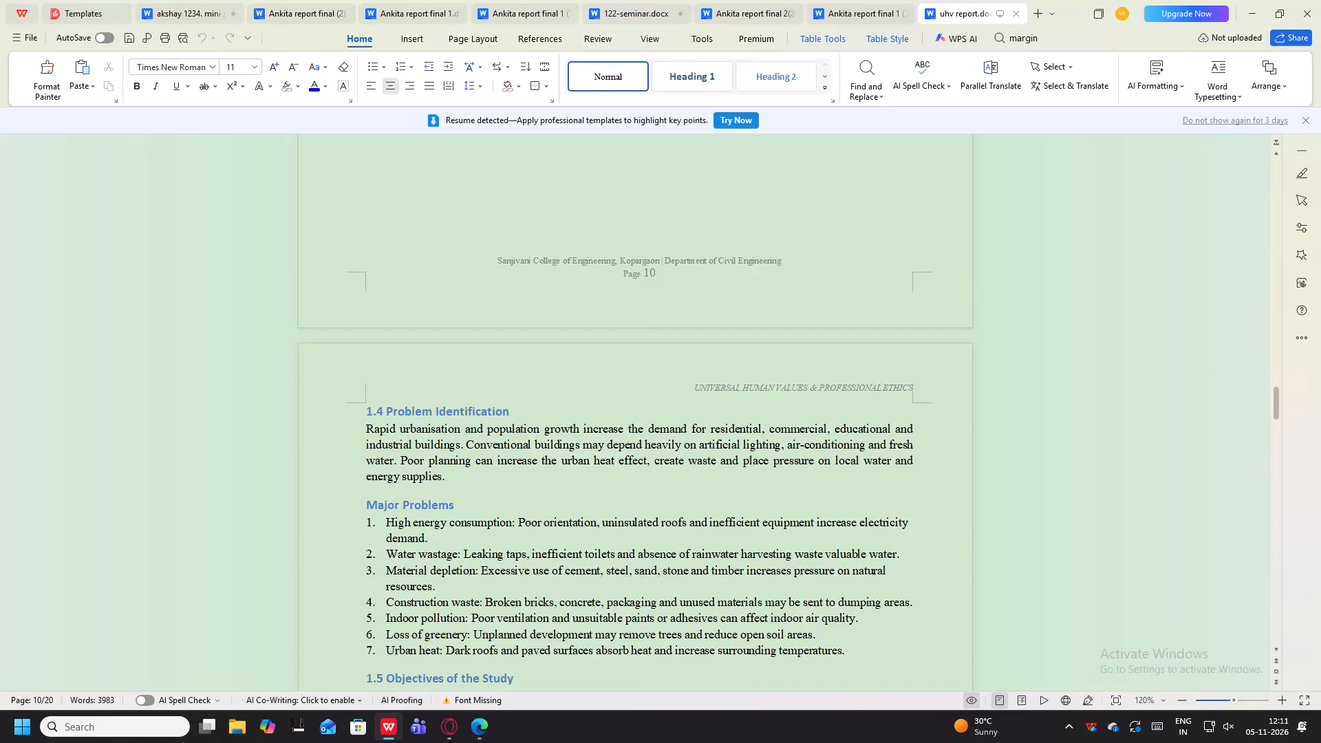
Look back through the green building report from Chapter 1 to the Declaration and Certificate pages, examining the front matter layout.
scroll(669, 396, "up", 7)
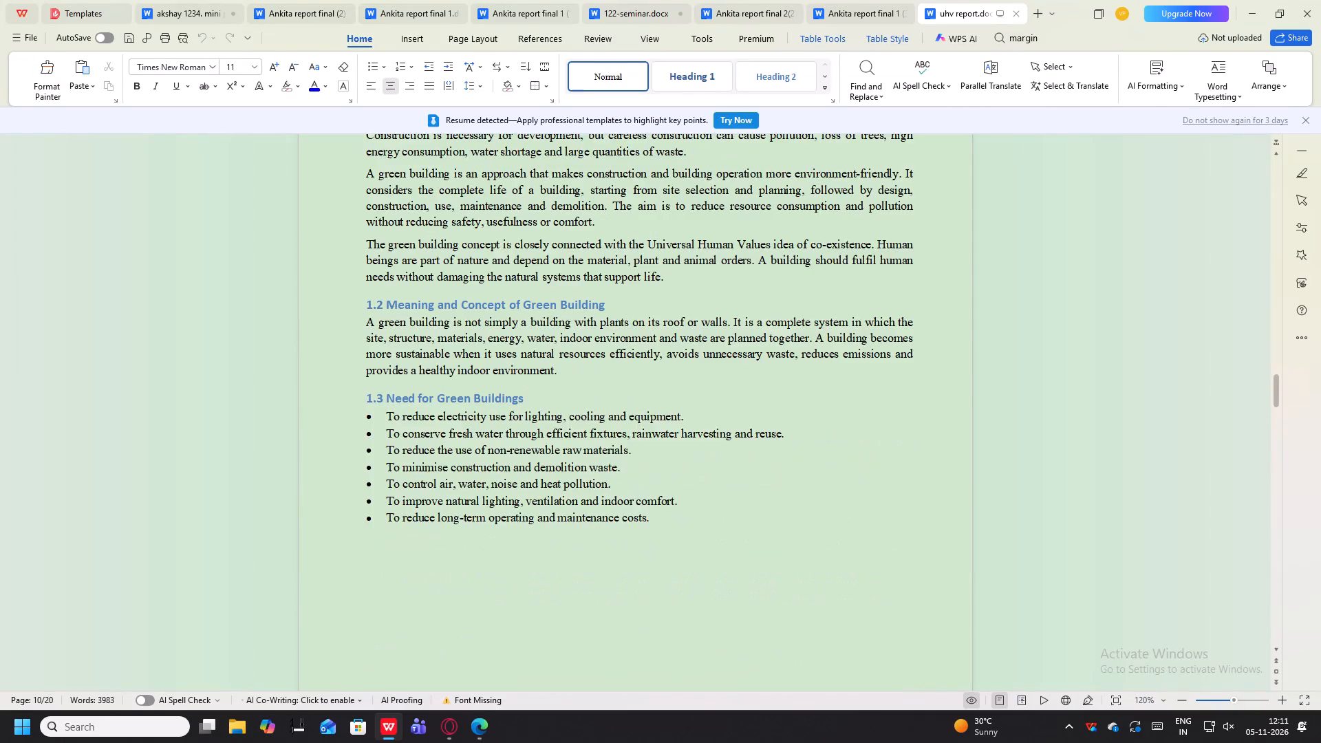
scroll(669, 396, "up", 18)
scroll(669, 396, "up", 11)
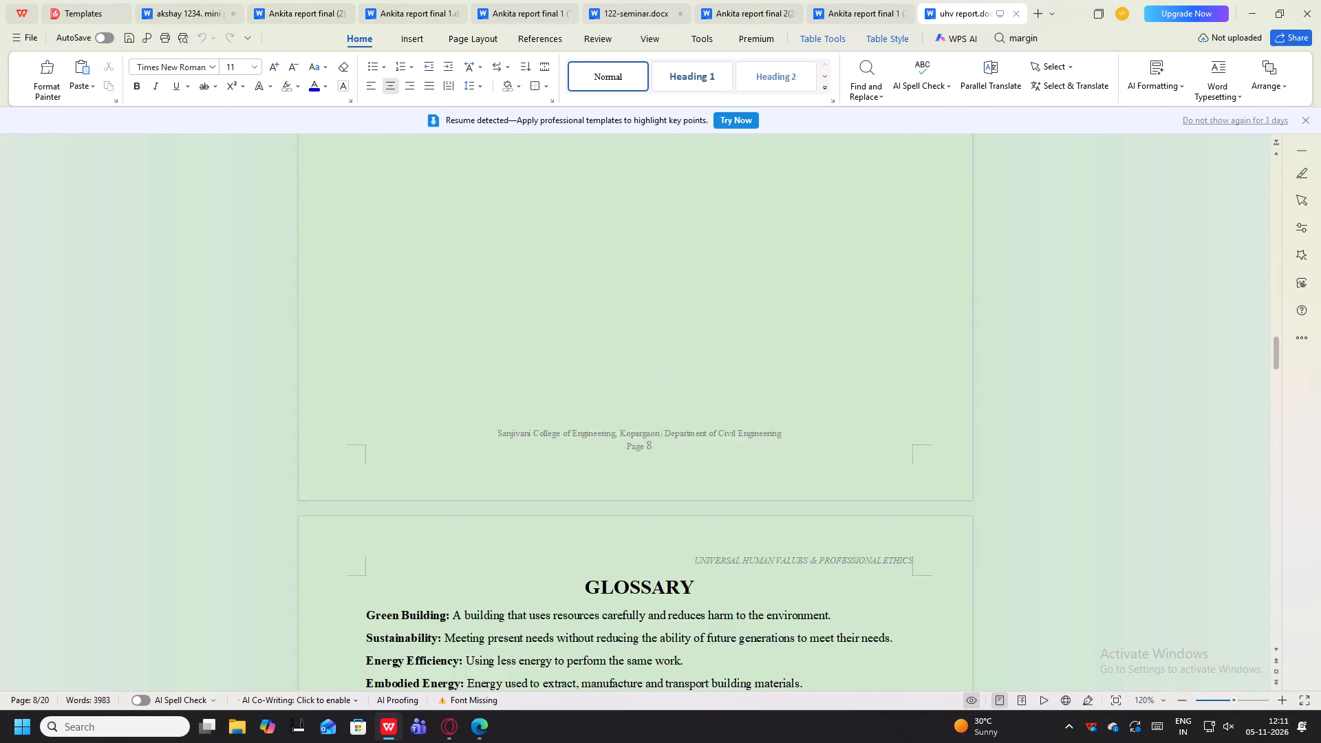
scroll(669, 396, "up", 20)
scroll(669, 396, "up", 13)
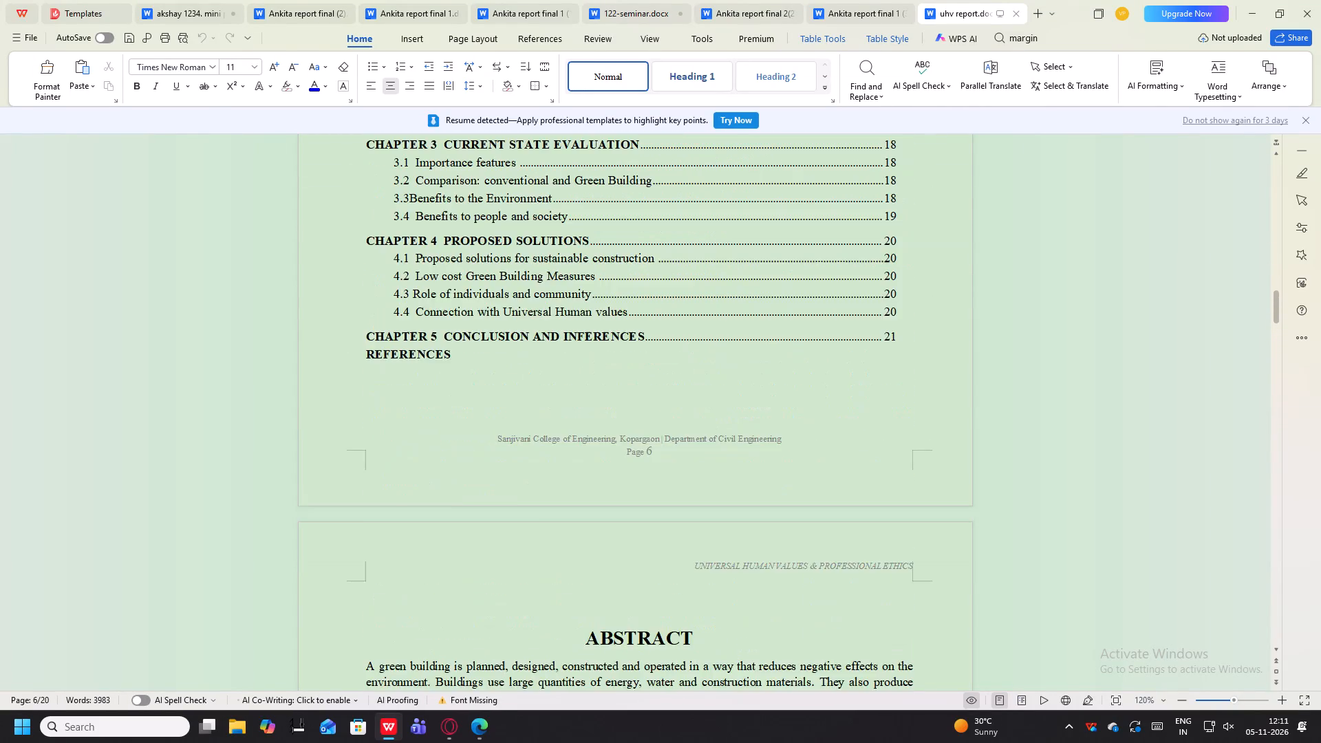
scroll(669, 396, "up", 15)
scroll(669, 396, "up", 15)
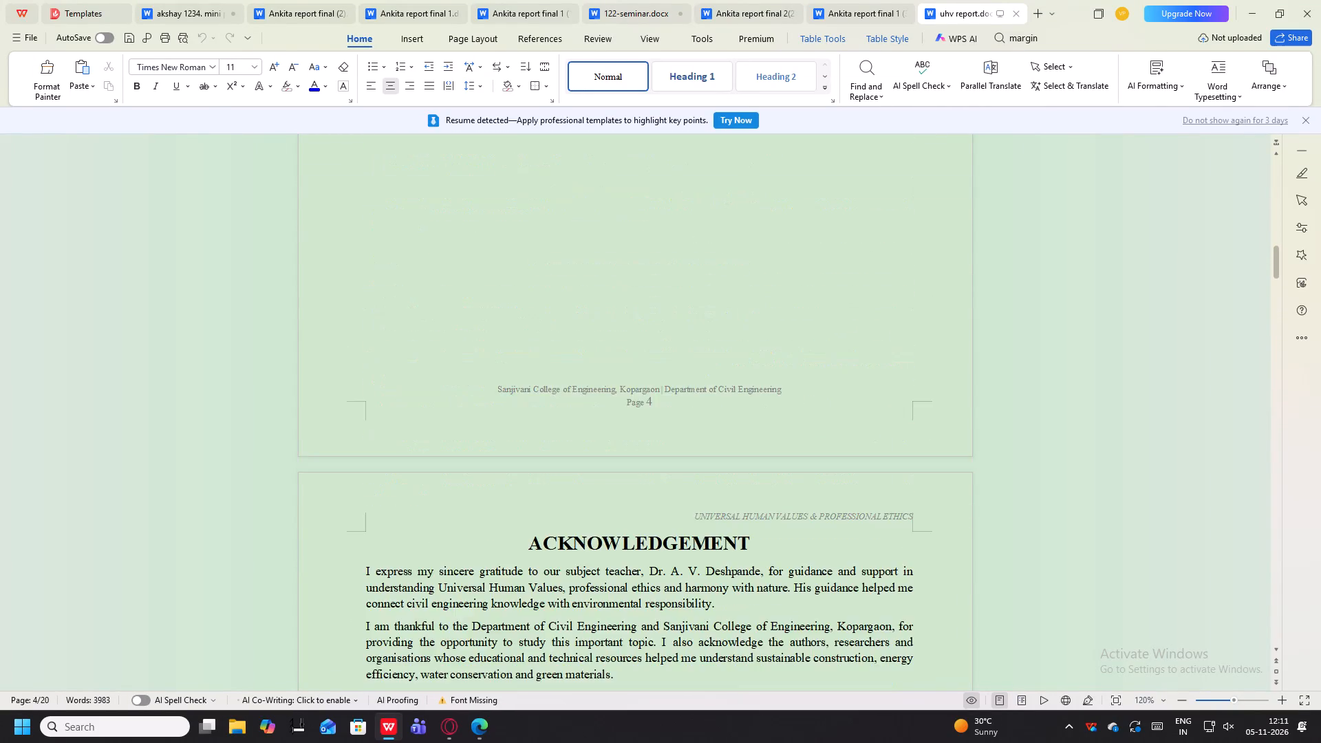
scroll(669, 396, "up", 13)
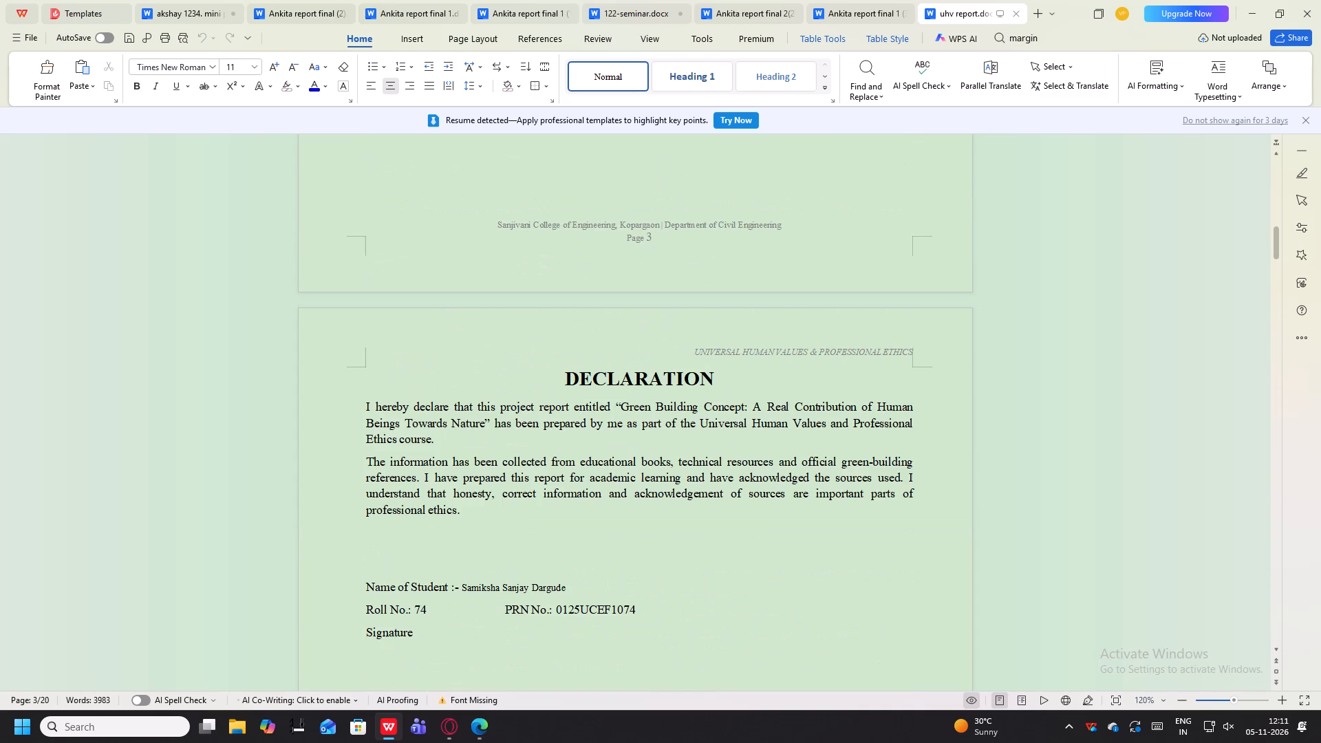
scroll(669, 396, "up", 14)
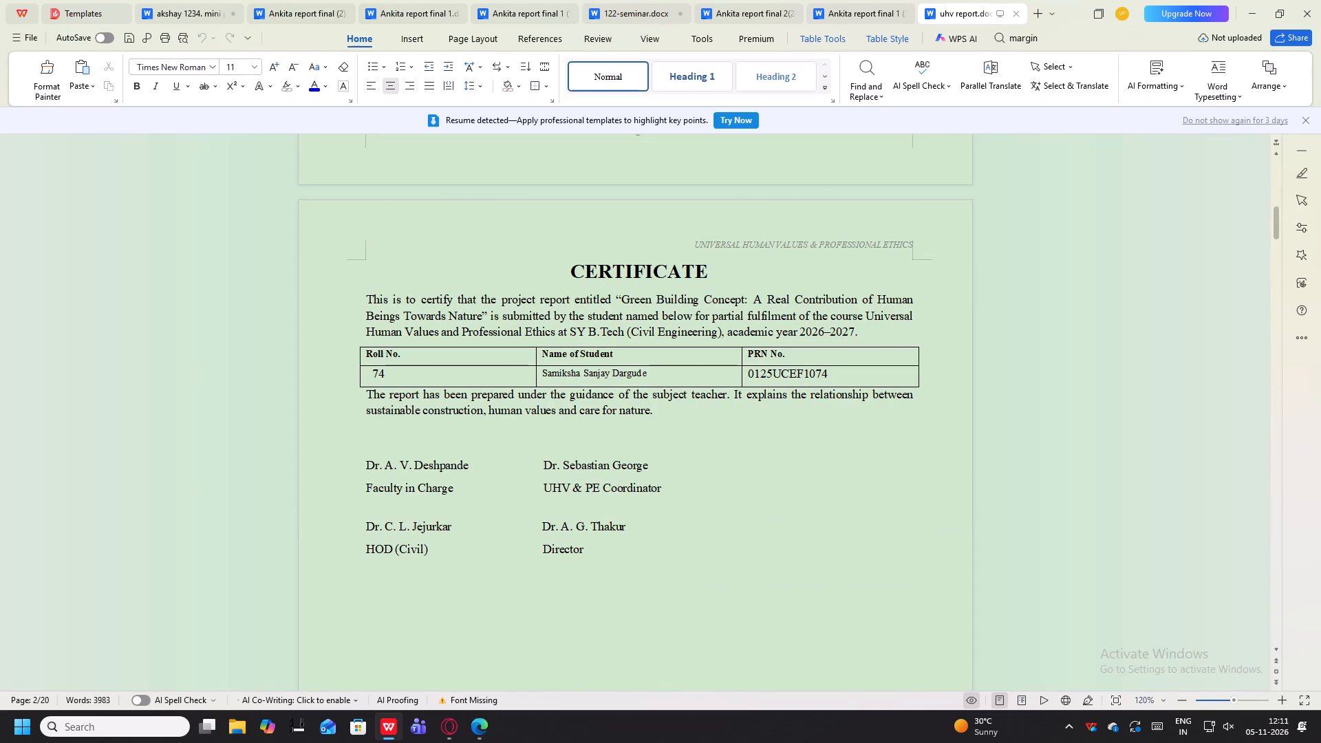
Delete the "UHV & PE Coordinator" title from the signature block on the Certificate page.
left_click_drag(526, 460, 569, 473)
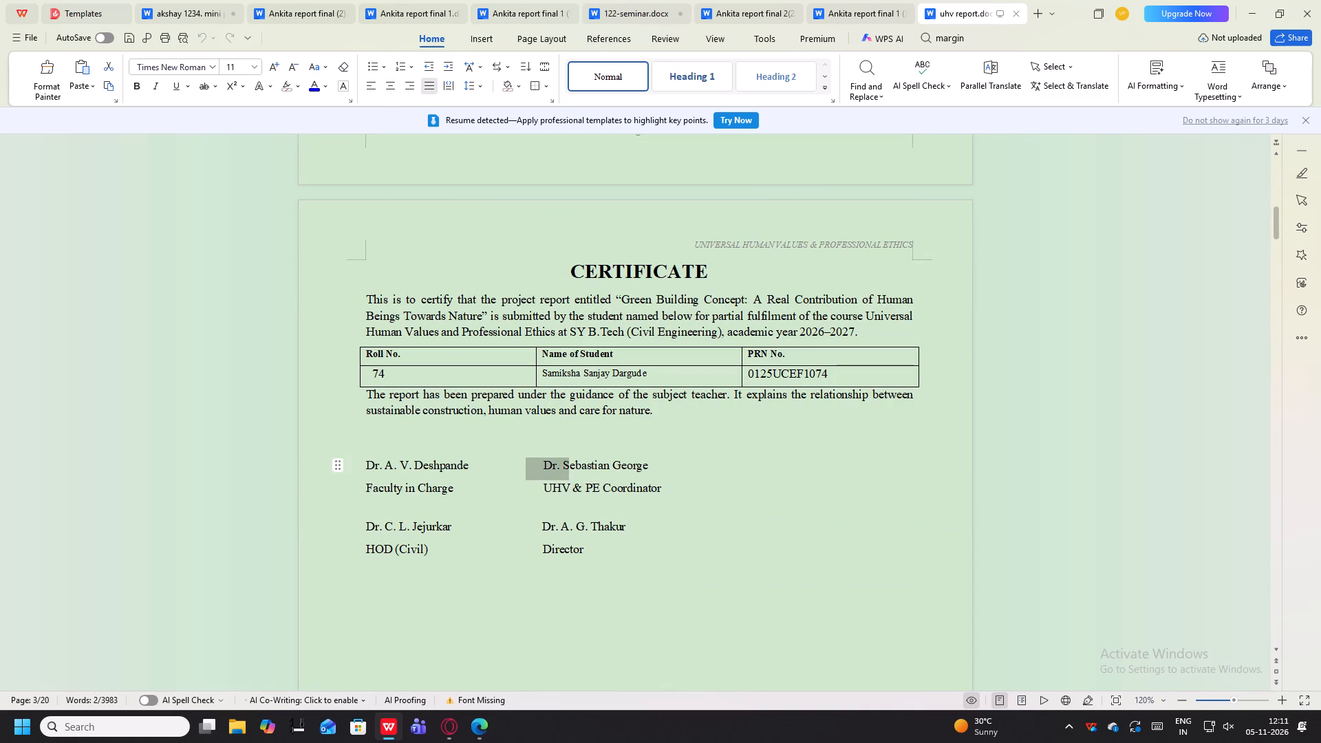
left_click_drag(569, 473, 616, 562)
left_click(620, 557)
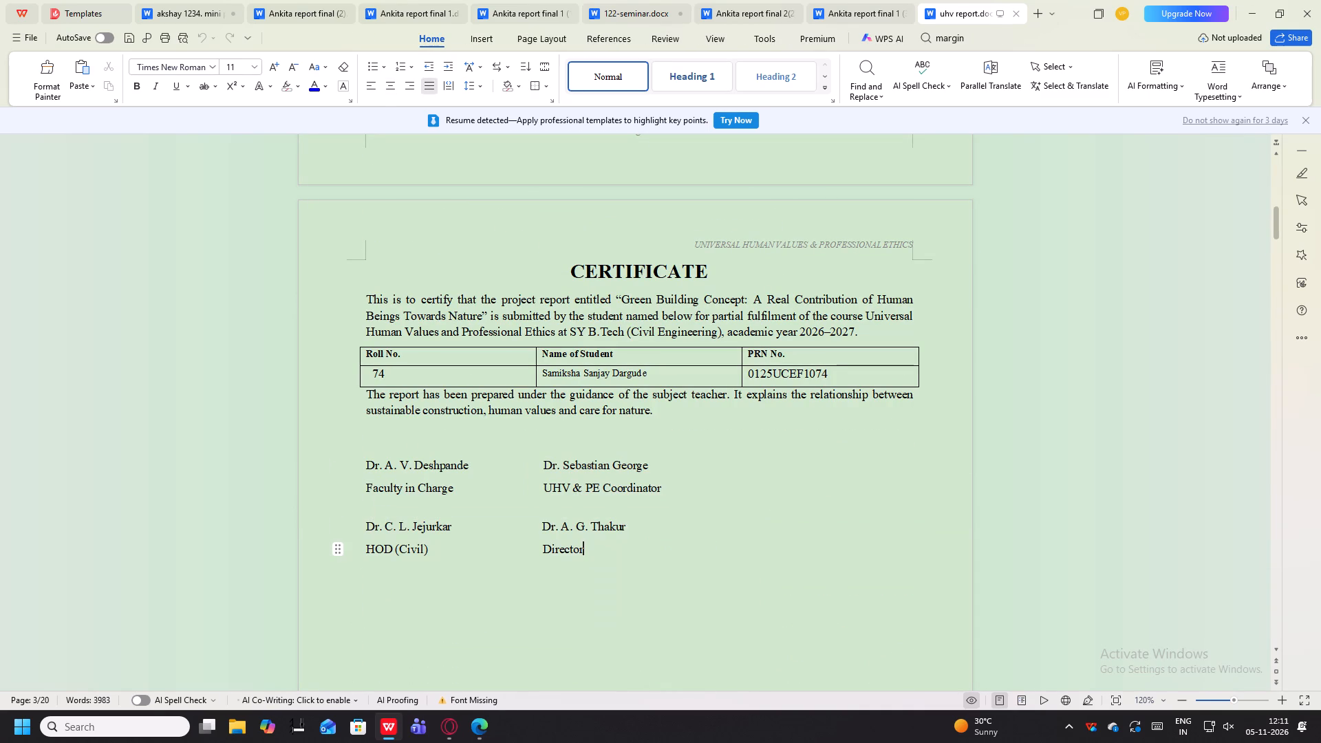
left_click_drag(551, 466, 635, 496)
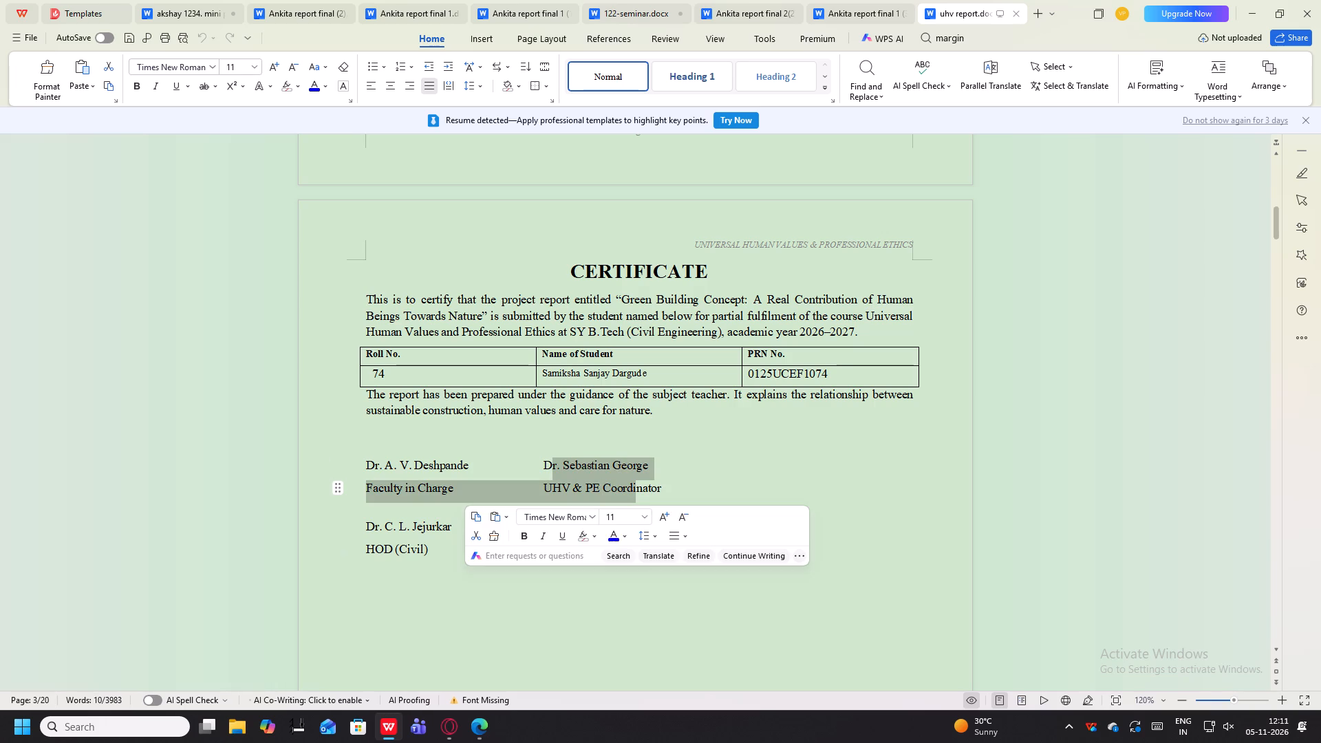
left_click(690, 493)
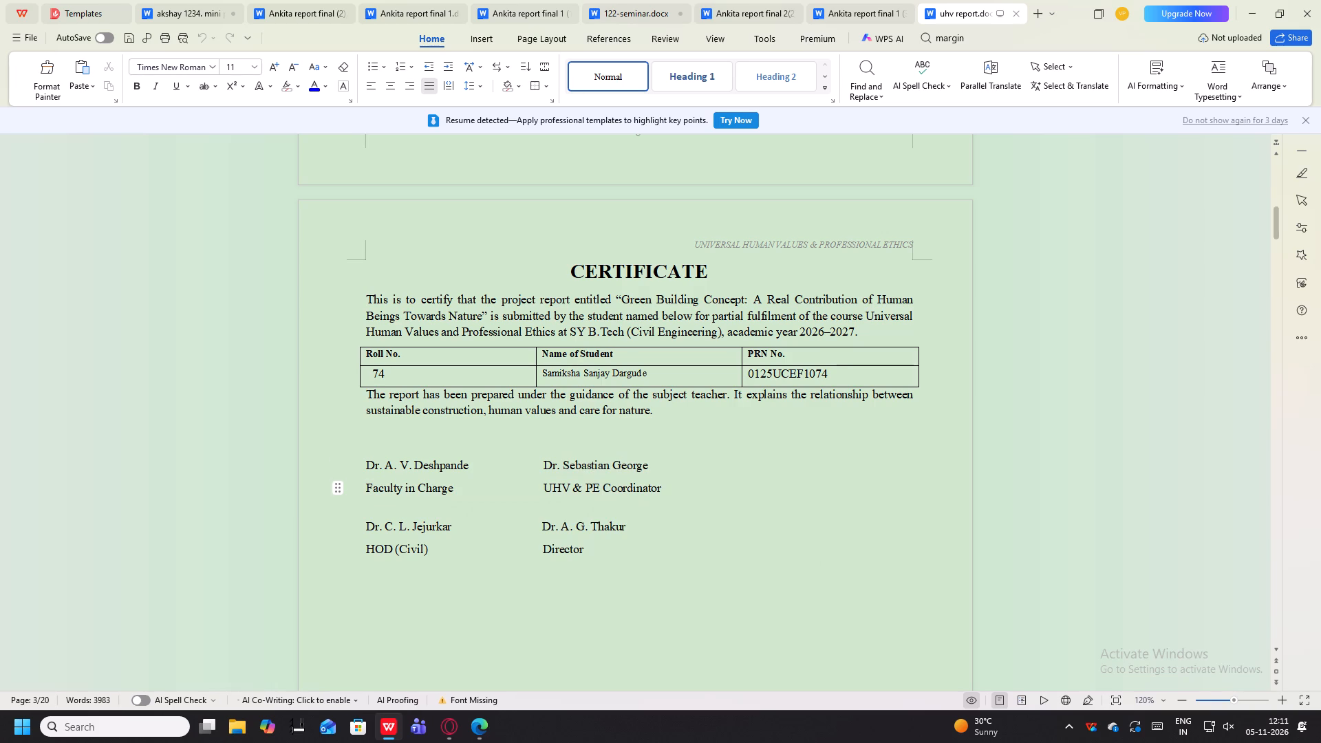
key("BackSpace")
key("BackSpace")
key("BackSpace")
key("BackSpace")
key("BackSpace")
key("BackSpace")
key("BackSpace")
key("BackSpace")
key("BackSpace")
key("BackSpace")
key("BackSpace")
key("BackSpace")
key("BackSpace")
key("BackSpace")
key("BackSpace")
key("BackSpace")
key("BackSpace")
key("BackSpace")
key("BackSpace")
key("BackSpace")
Delete the coordinator's name beside the Faculty in Charge's name in the Certificate signature block.
left_click(647, 469)
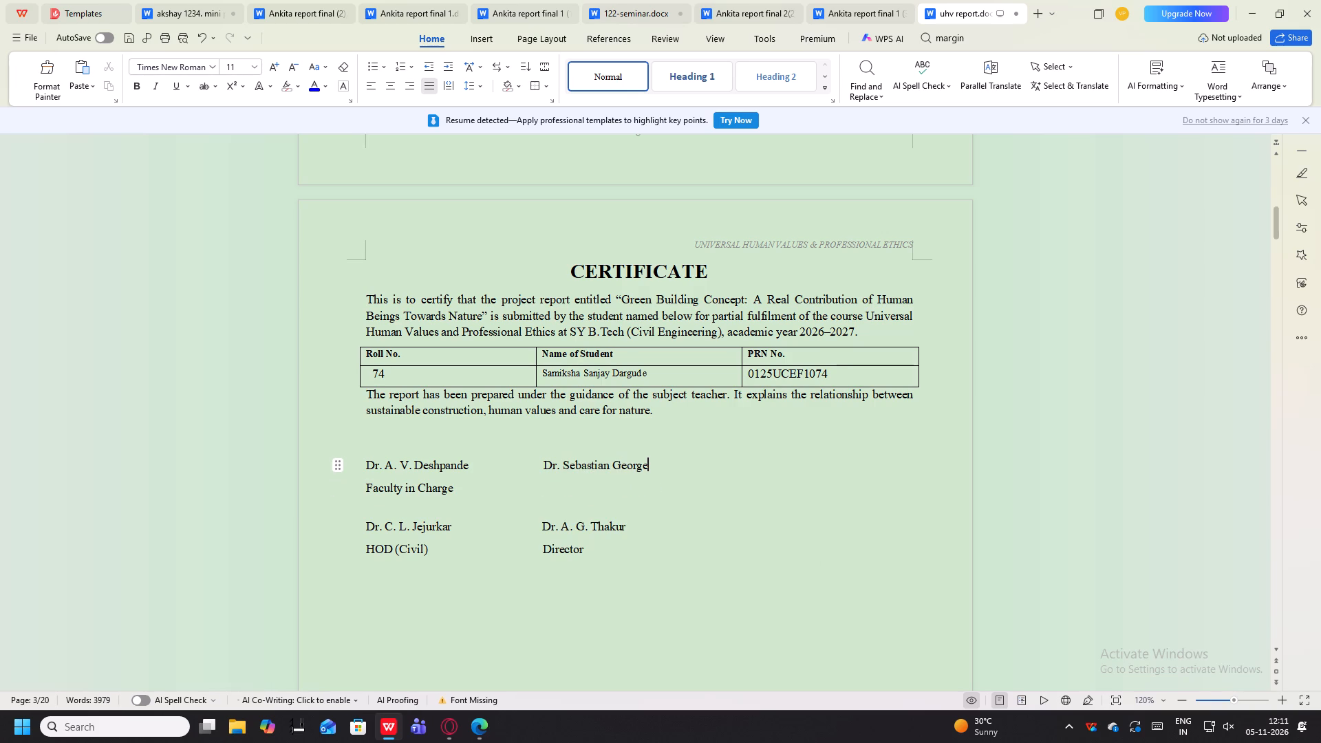
key("BackSpace")
key("BackSpace")
key("BackSpace")
key("BackSpace")
key("BackSpace")
key("BackSpace")
key("BackSpace")
key("BackSpace")
key("BackSpace")
key("BackSpace")
key("BackSpace")
key("BackSpace")
key("BackSpace")
key("BackSpace")
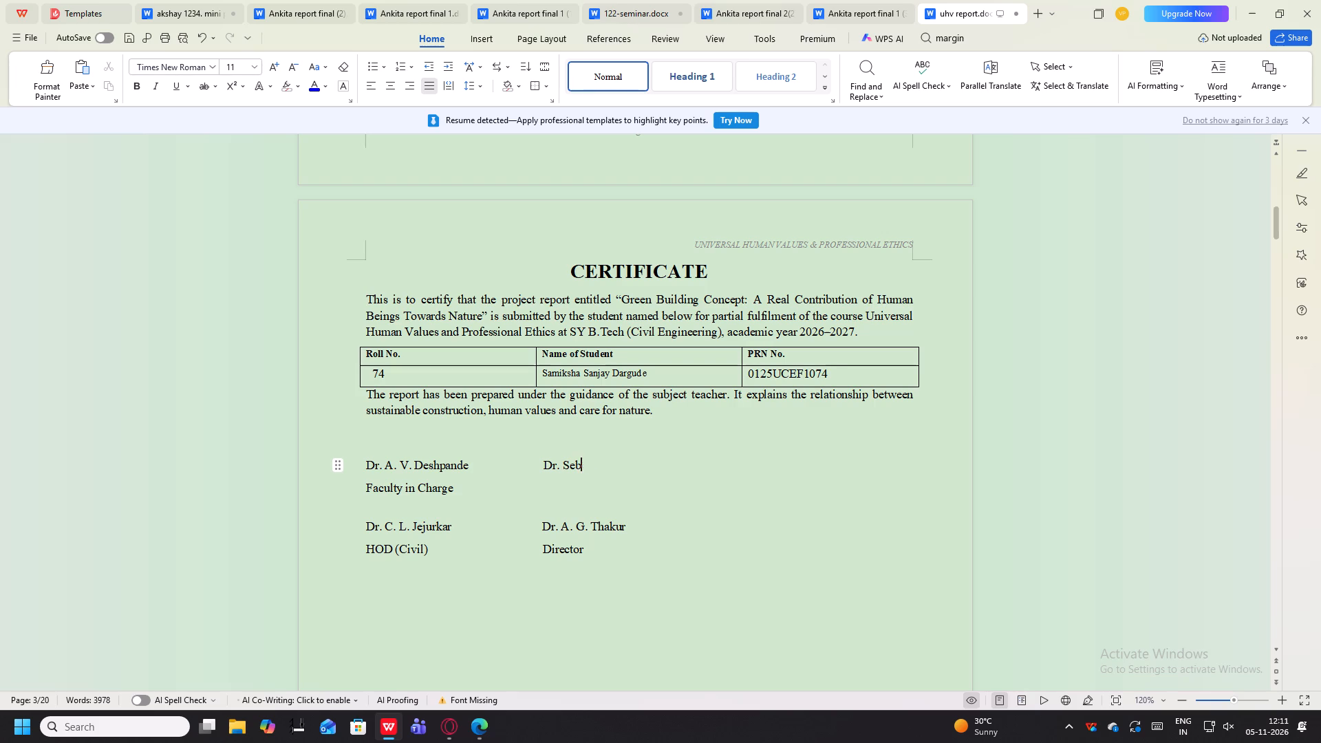
key("BackSpace")
key("BackSpace")
key("BackSpace")
key("BackSpace")
key("BackSpace")
key("BackSpace")
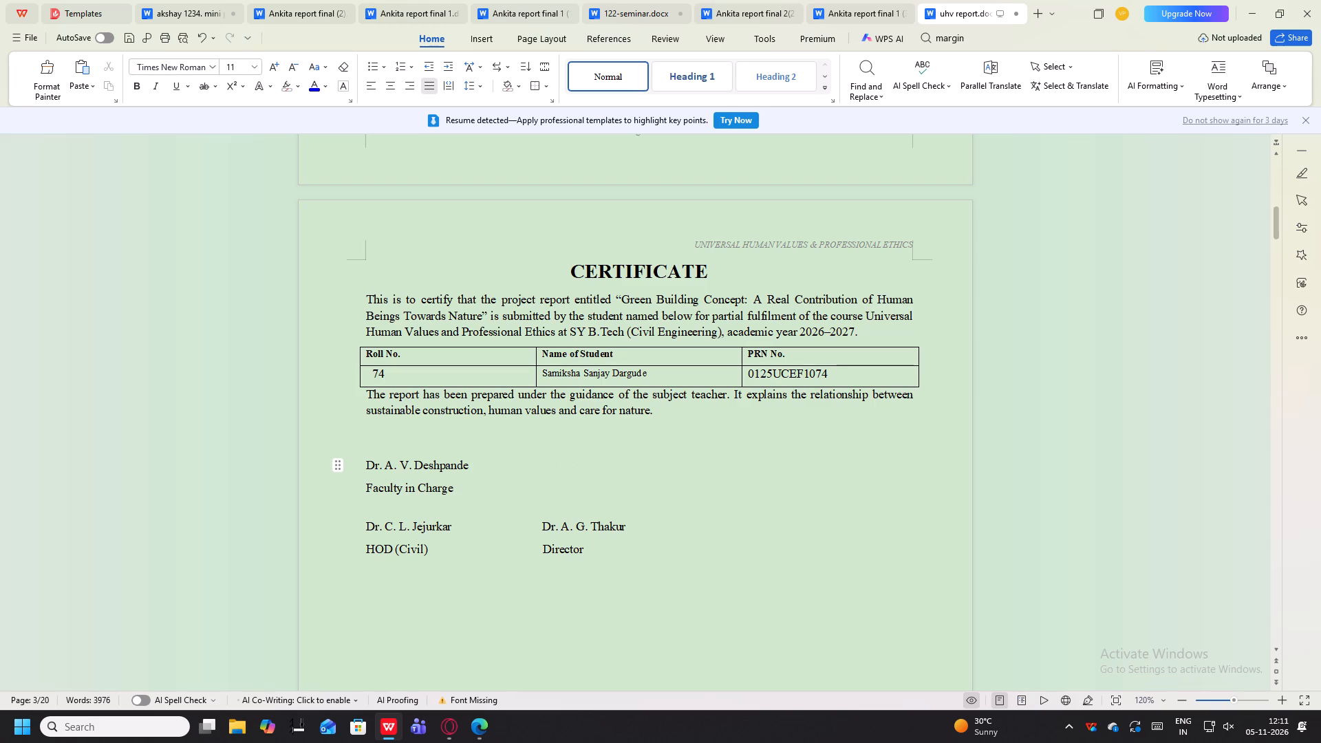
Delete the "Director" title beside "HOD (Civil)" in the Certificate signature block.
left_click(584, 552)
key("BackSpace")
key("BackSpace")
key("BackSpace")
key("BackSpace")
key("BackSpace")
key("BackSpace")
key("BackSpace")
key("BackSpace")
key("BackSpace")
key("BackSpace")
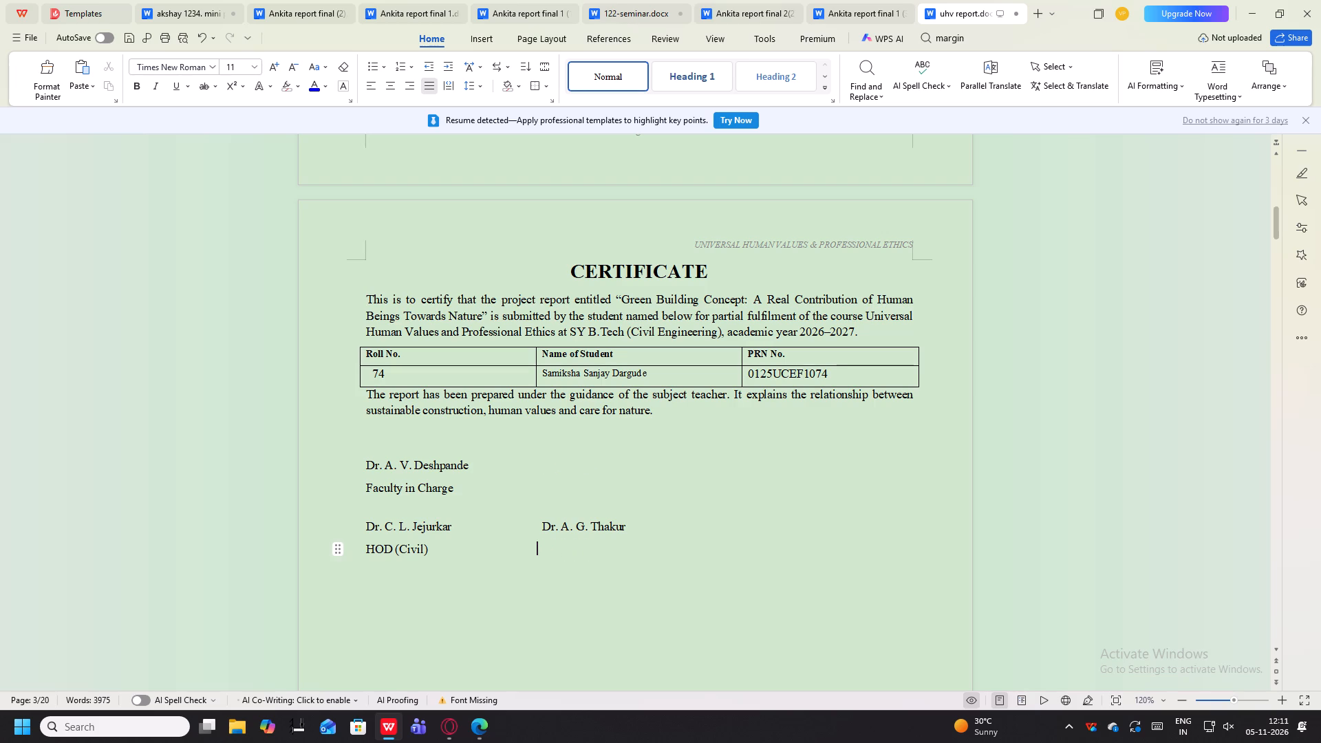
Delete the director's name beside the HOD's name in the Certificate signature block.
left_click(637, 535)
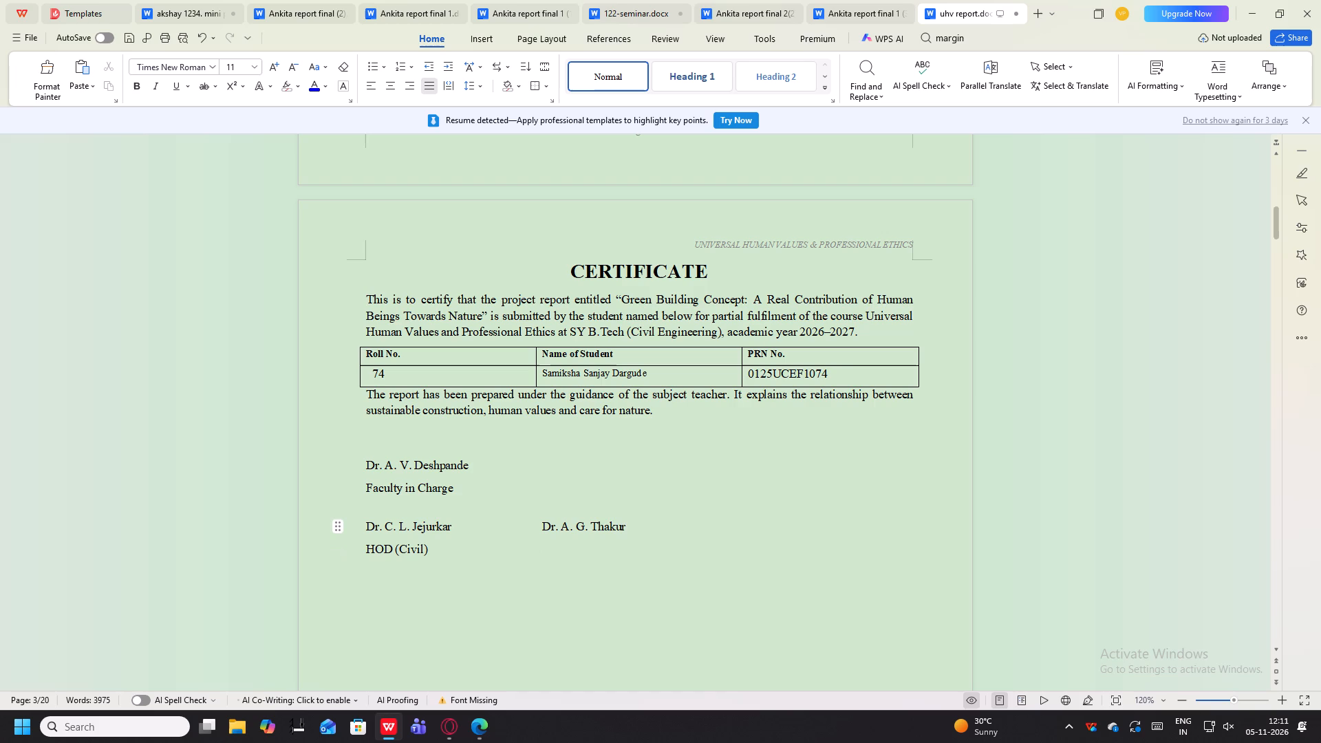
key("BackSpace")
key("BackSpace")
key("BackSpace")
key("BackSpace")
key("BackSpace")
key("BackSpace")
key("BackSpace")
key("BackSpace")
key("BackSpace")
key("BackSpace")
key("BackSpace")
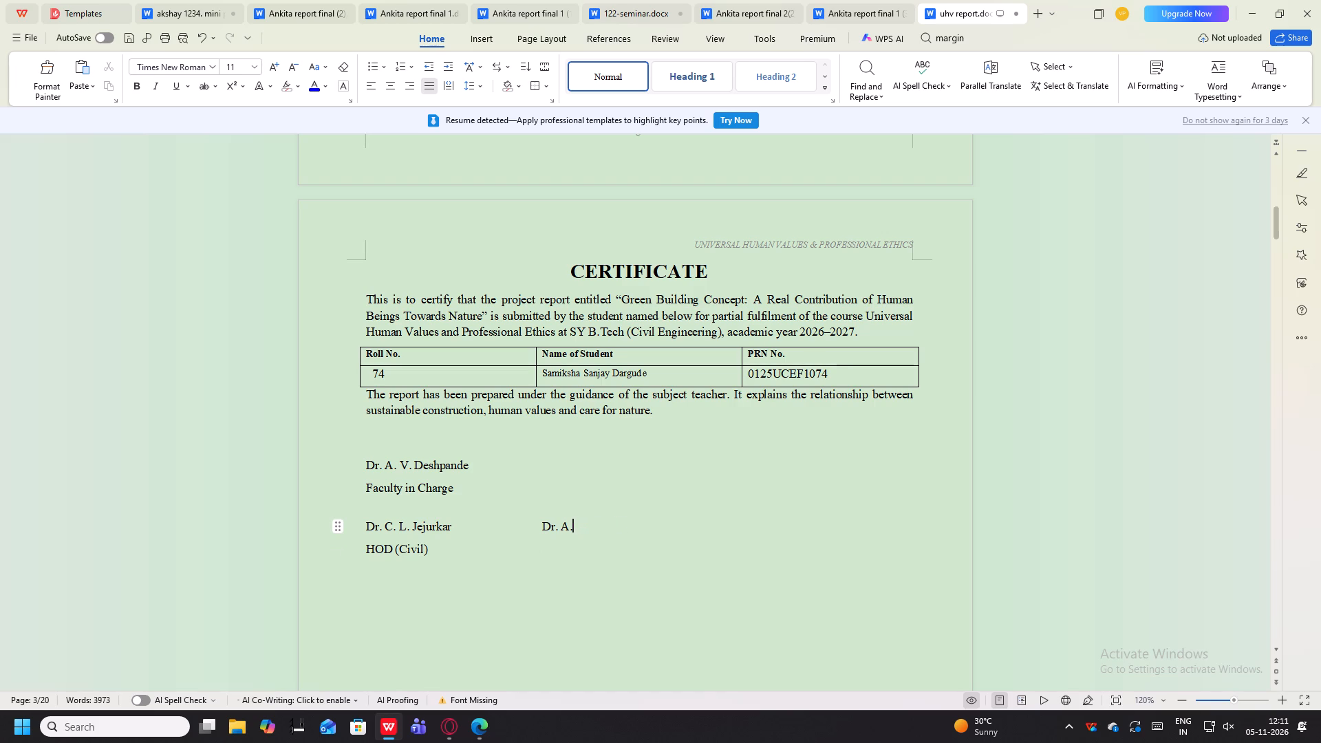
key("BackSpace")
key("BackSpace")
key("BackSpace")
key("BackSpace")
key("BackSpace")
Delete the HOD's name and the "HOD (Civil)" title line together from the Certificate signature block.
left_click_drag(365, 526, 451, 570)
key("BackSpace")
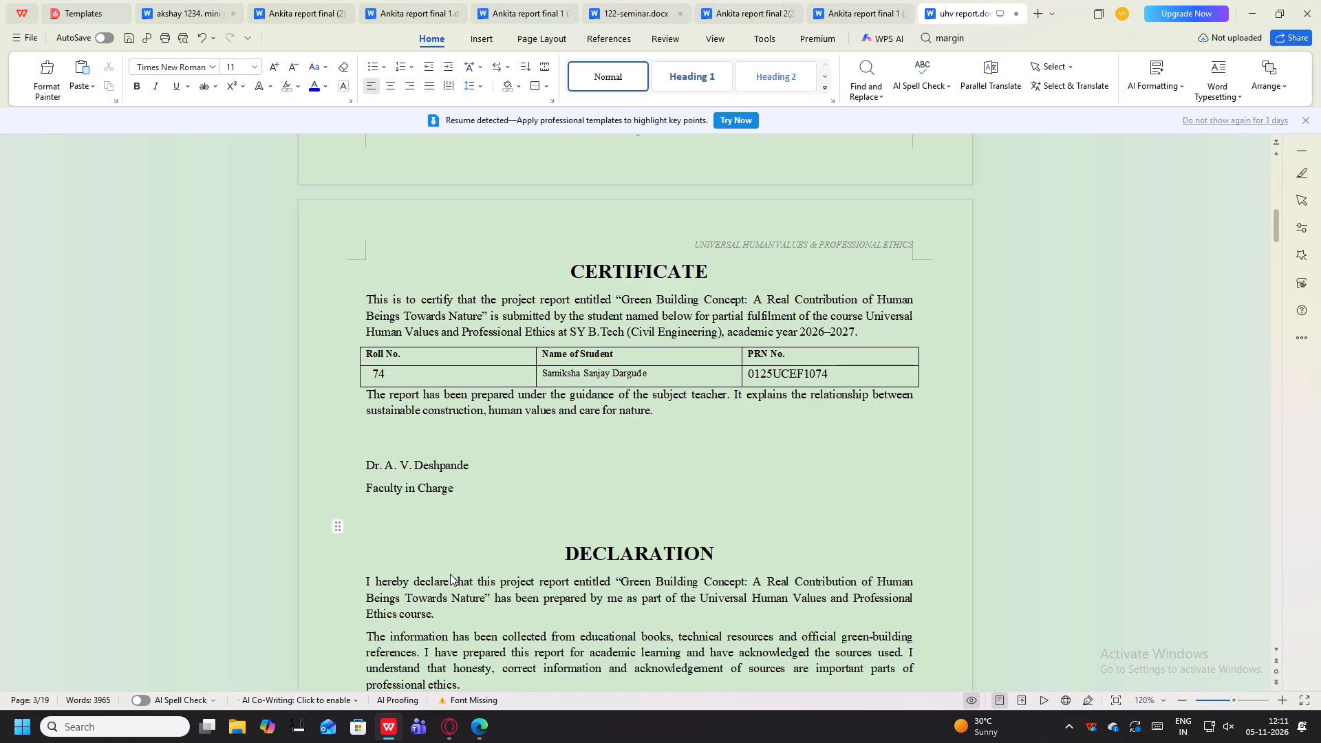
Insert blank lines below "Faculty in Charge" on the Certificate page until the DECLARATION heading starts on the following page.
key("Return")
key("Return")
key("Return")
key("Return")
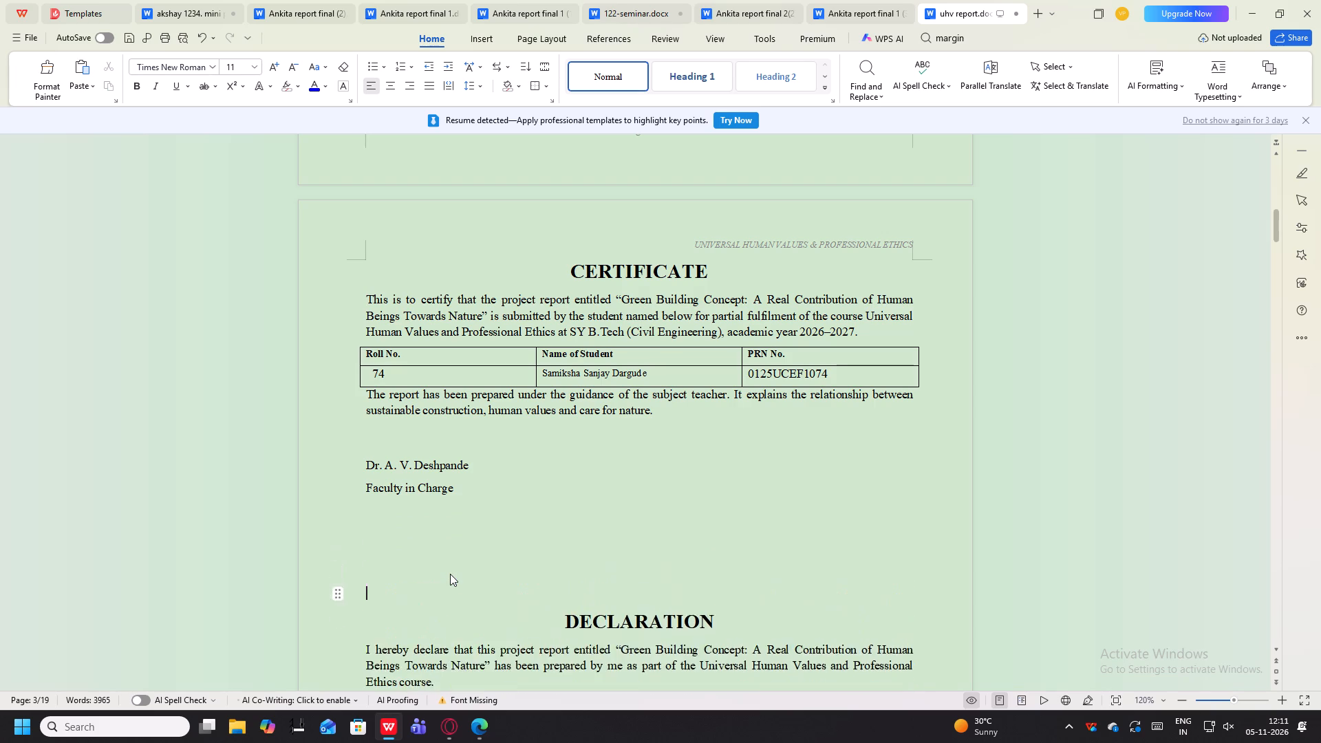
key("Return")
key("Return")
scroll(451, 574, "down", 5)
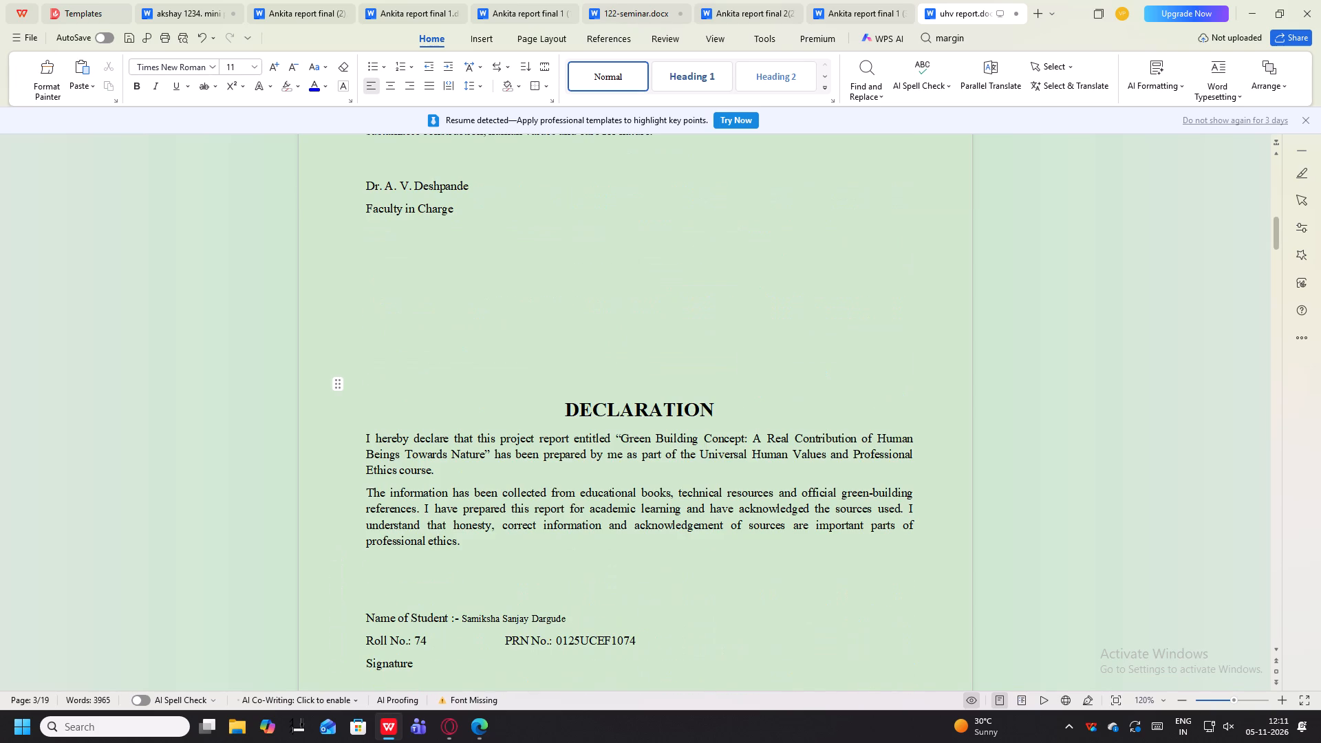
key("Return")
key("Return")
key("Return")
key("Return")
key("Return")
key("Return")
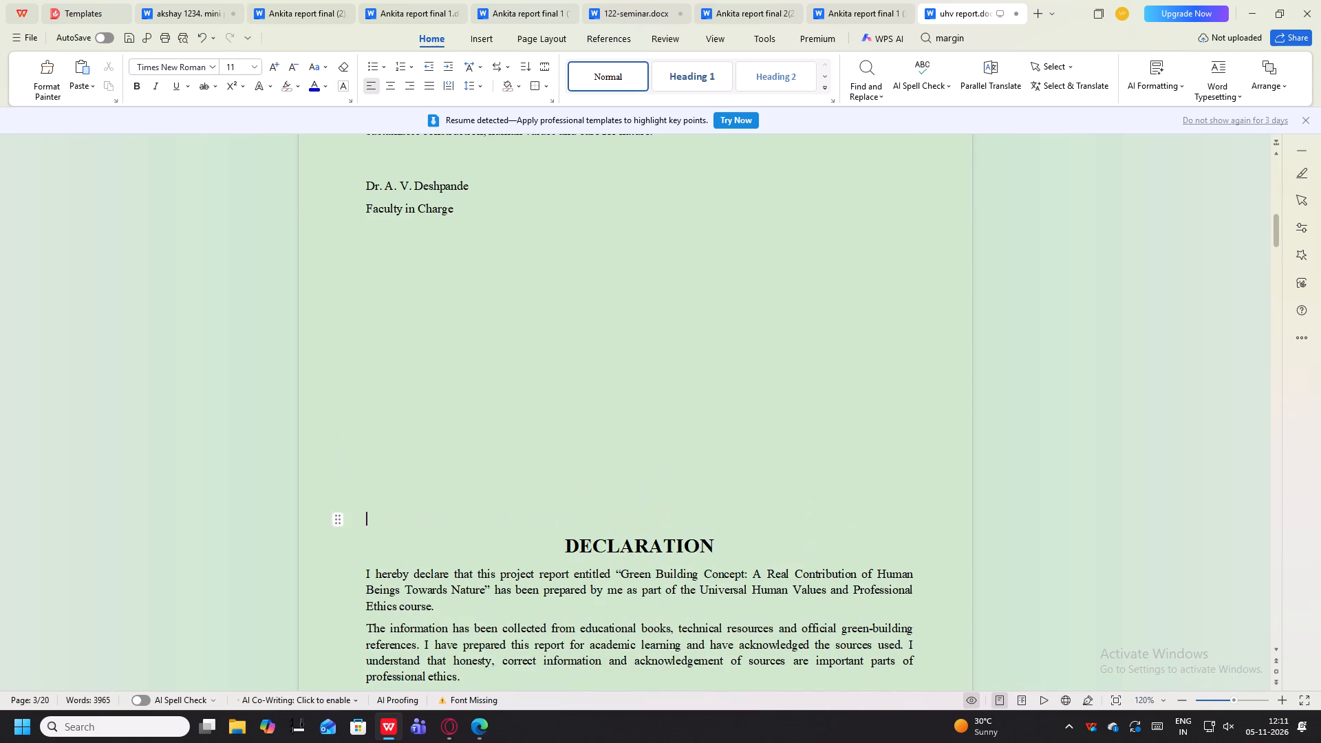
scroll(450, 576, "down", 3)
key("Return")
key("Return")
key("Return")
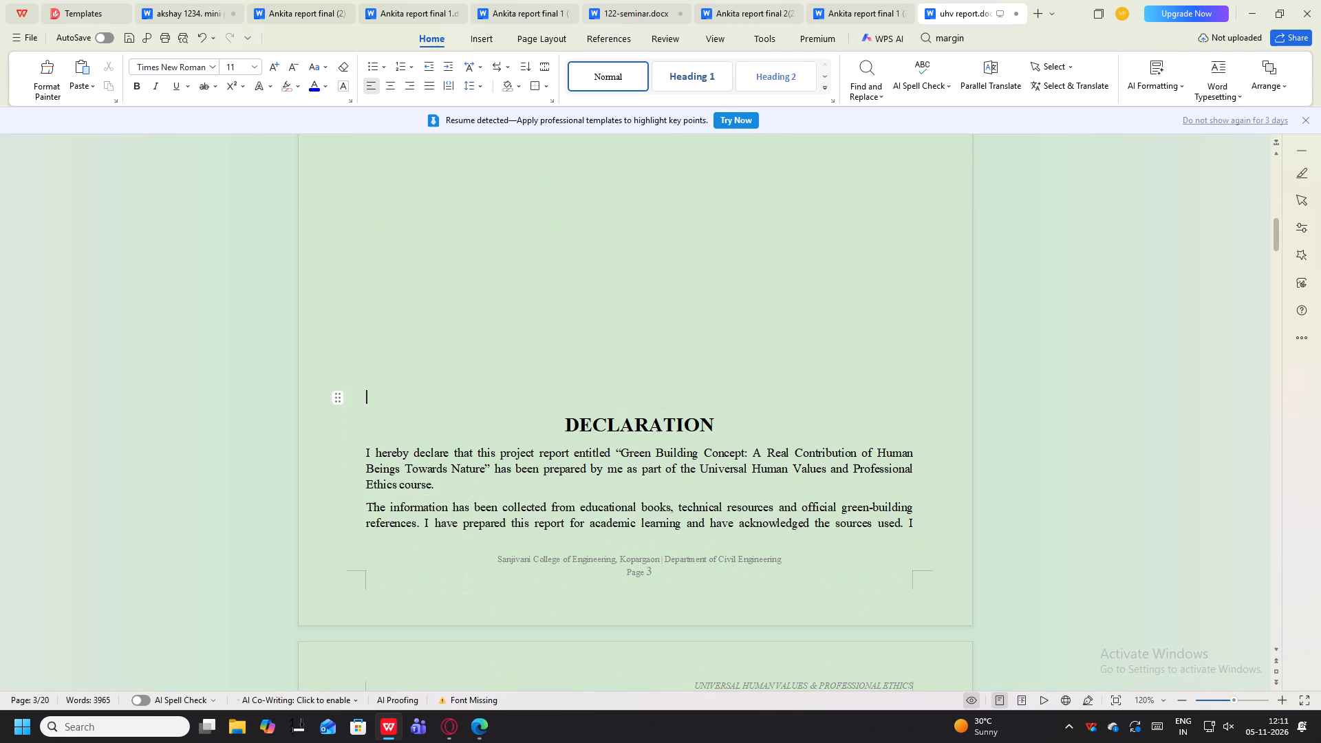
key("Return")
key("Return")
key("Return")
key("Return")
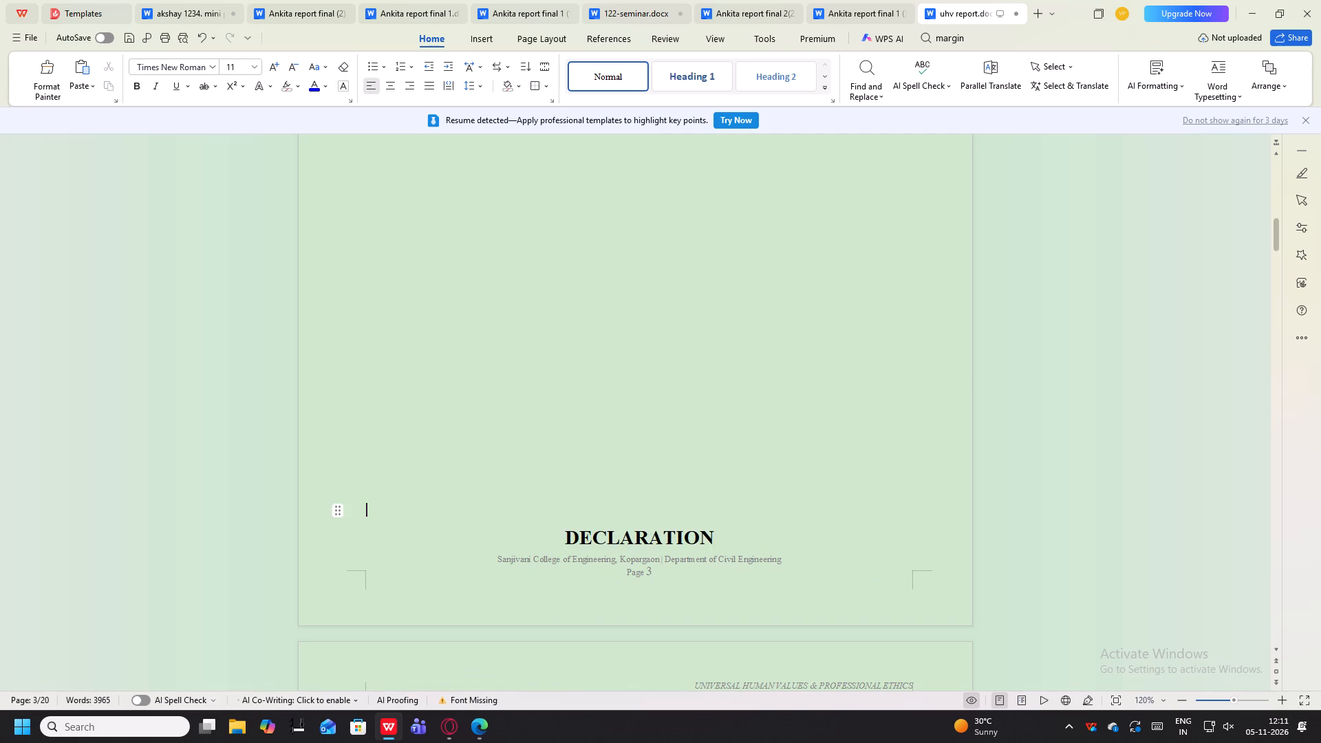
key("Return")
scroll(436, 579, "down", 4)
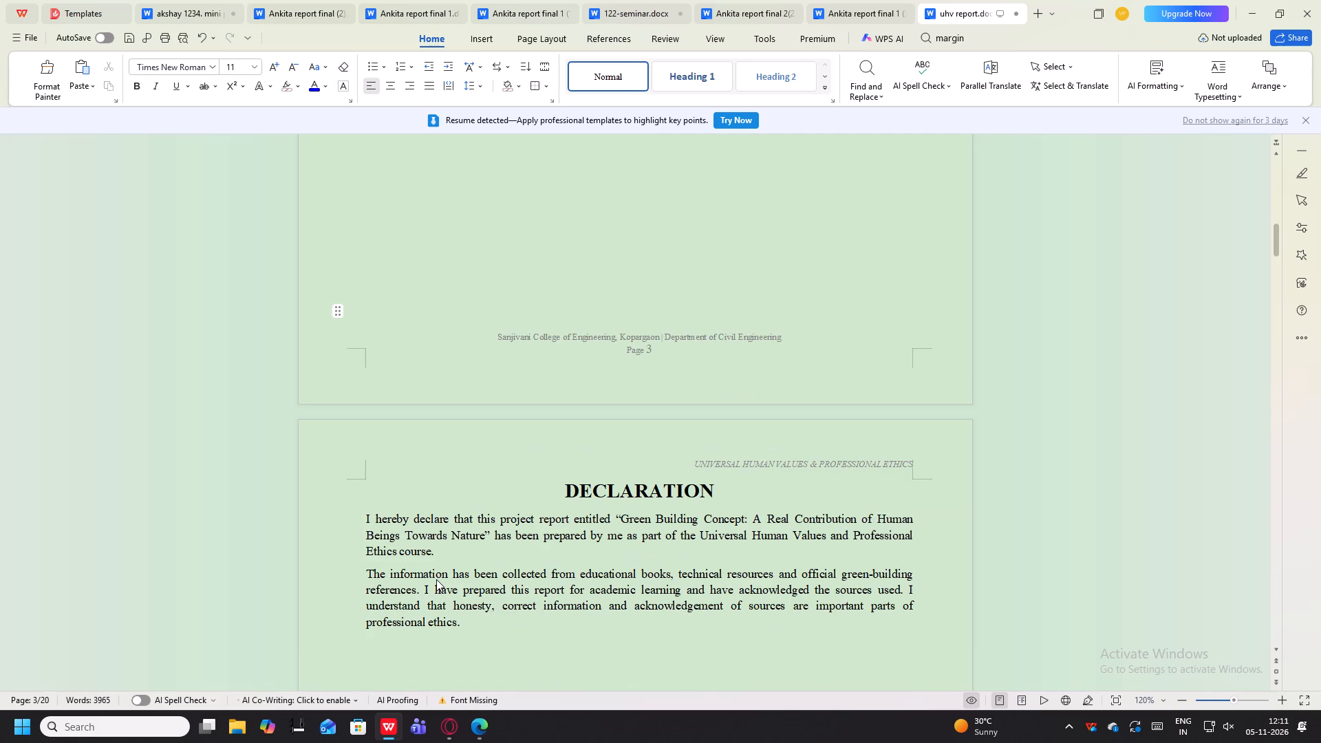
key("BackSpace")
key("Return")
Save a copy of the report as uhv report.docx in the Documents folder, with the Word Documents (*.docx) file type.
scroll(436, 579, "up", 5)
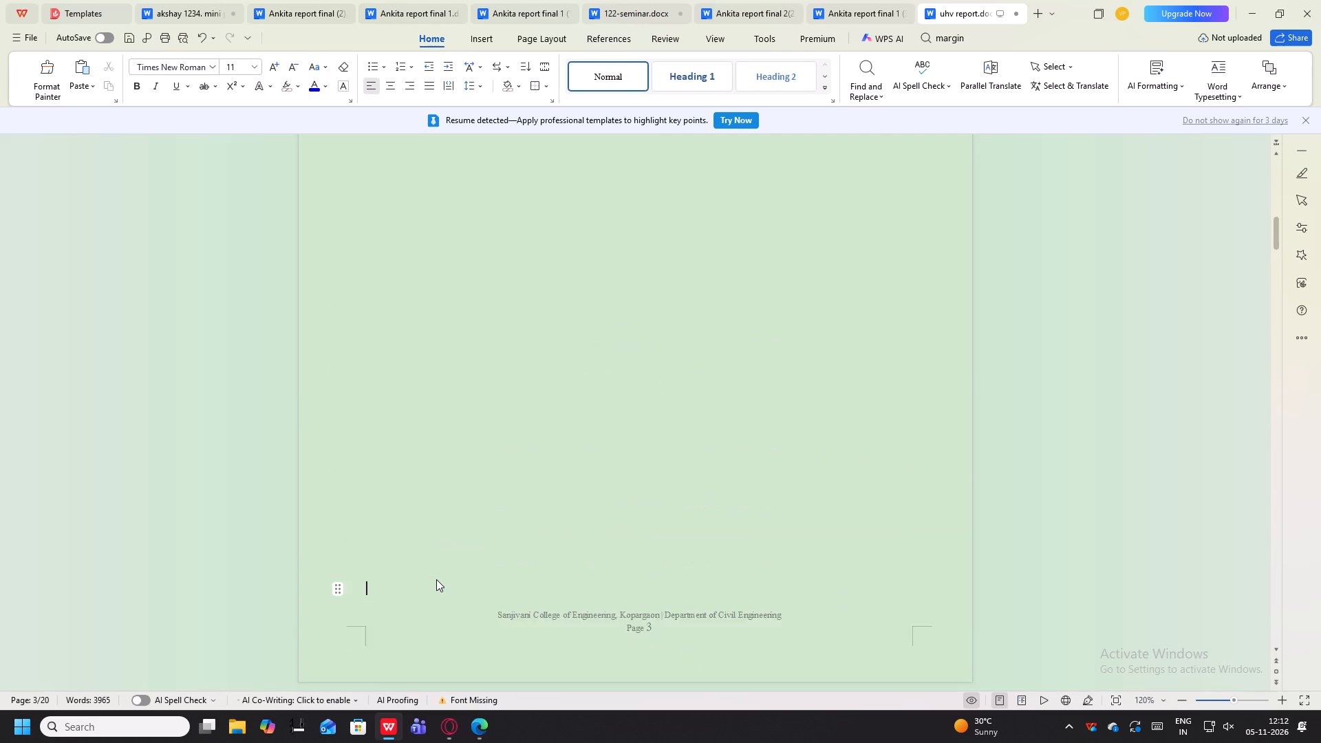
scroll(436, 579, "up", 8)
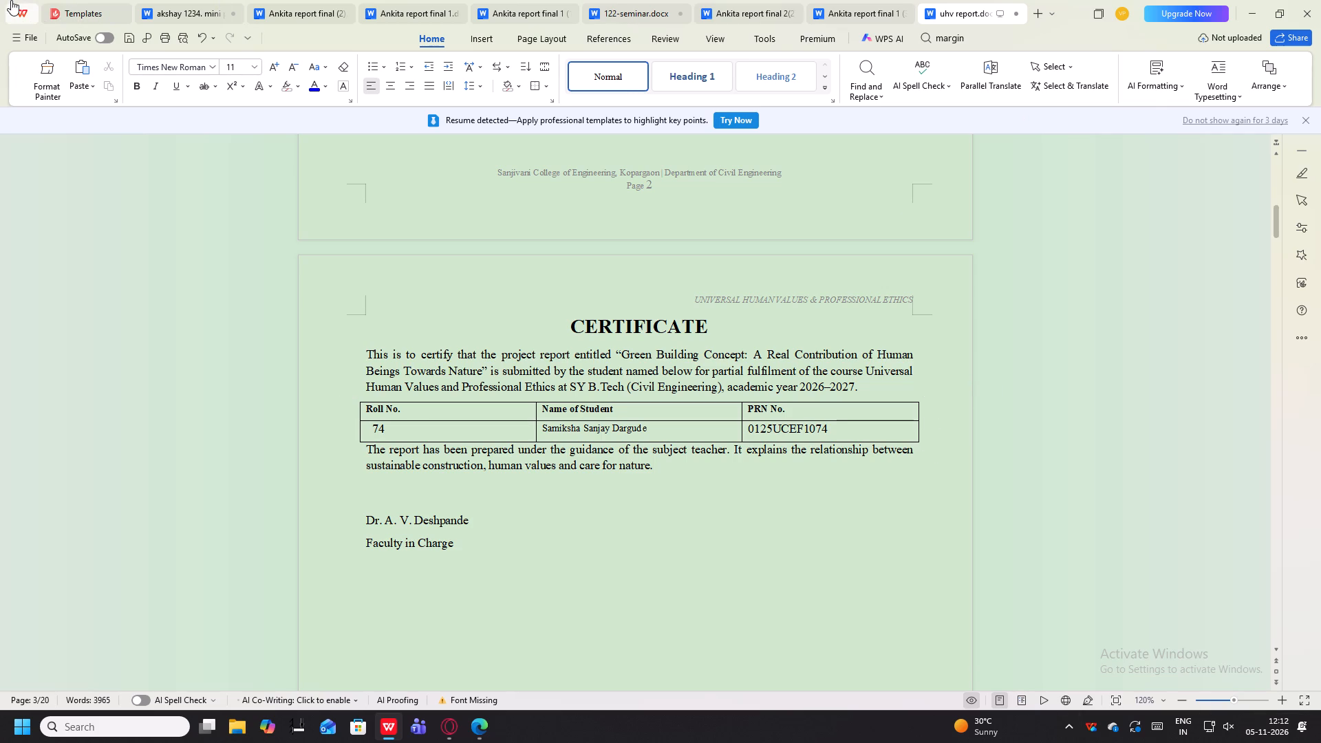
left_click(15, 38)
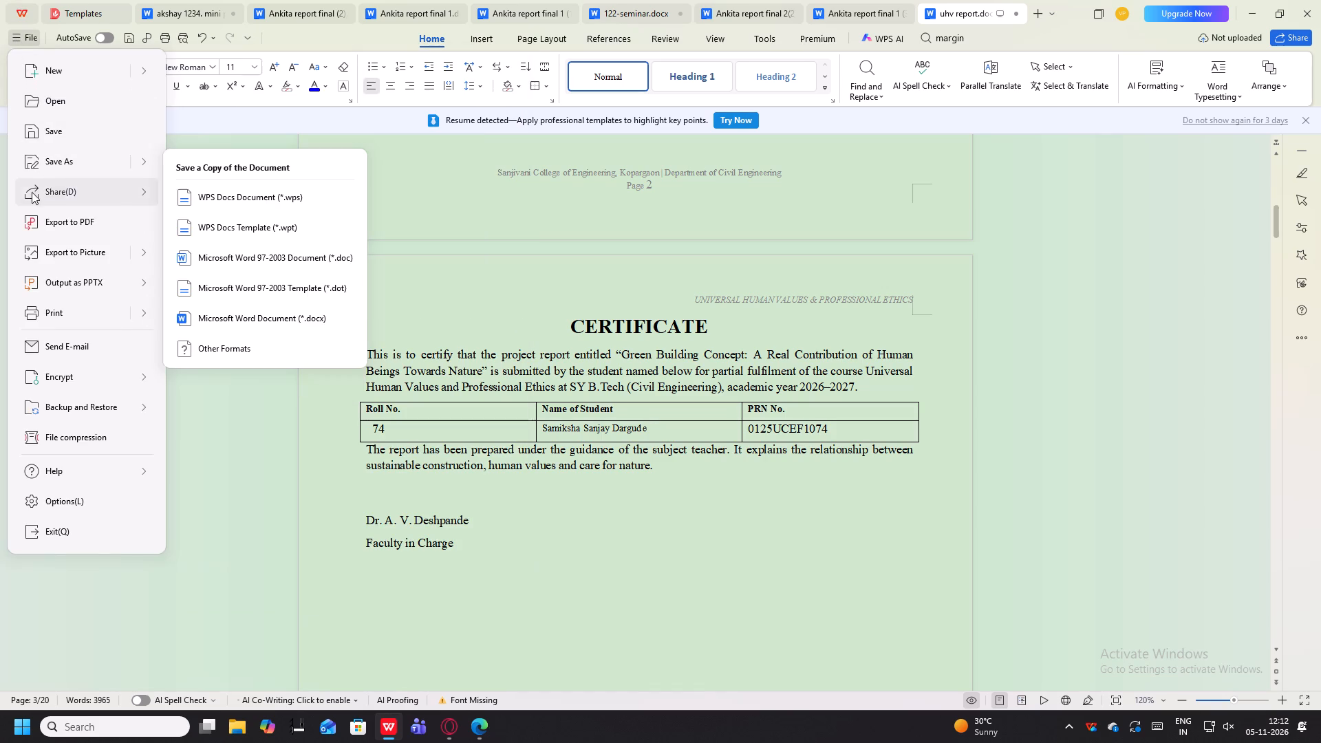
left_click(37, 159)
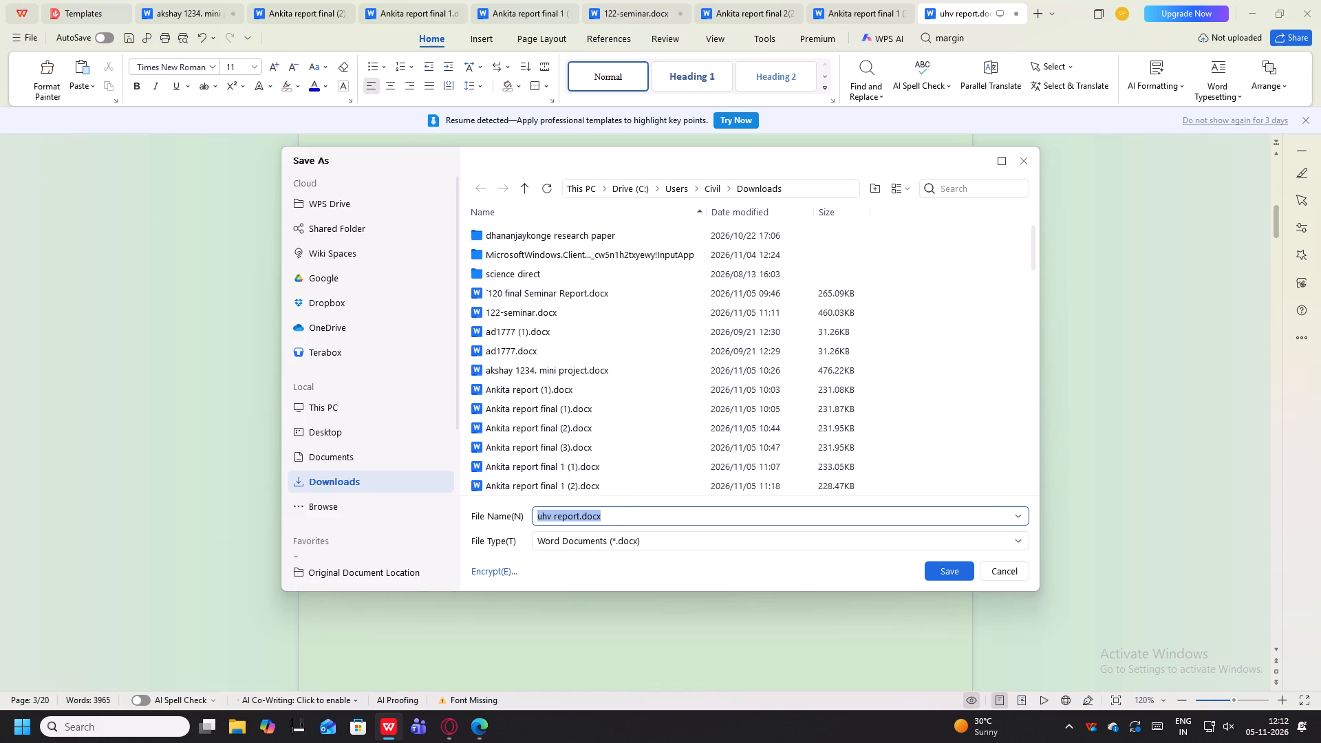
left_click(702, 516)
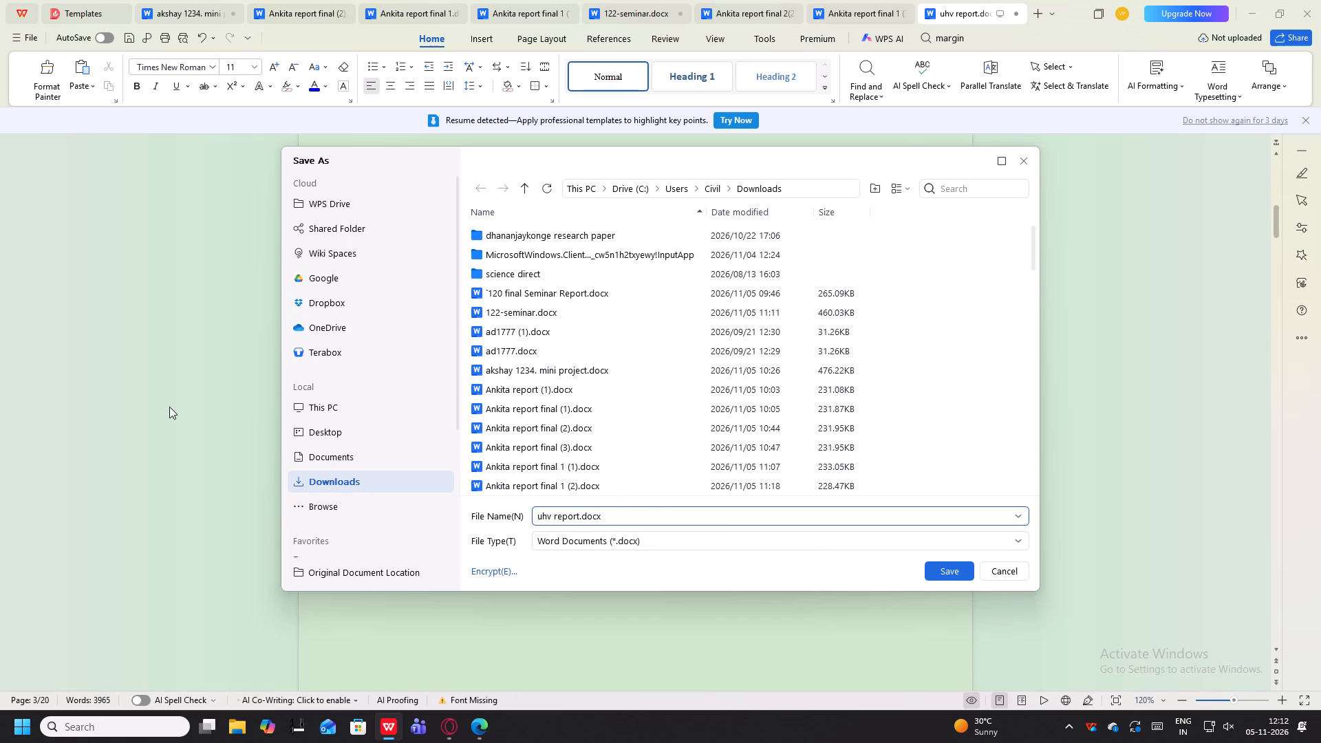
left_click(335, 466)
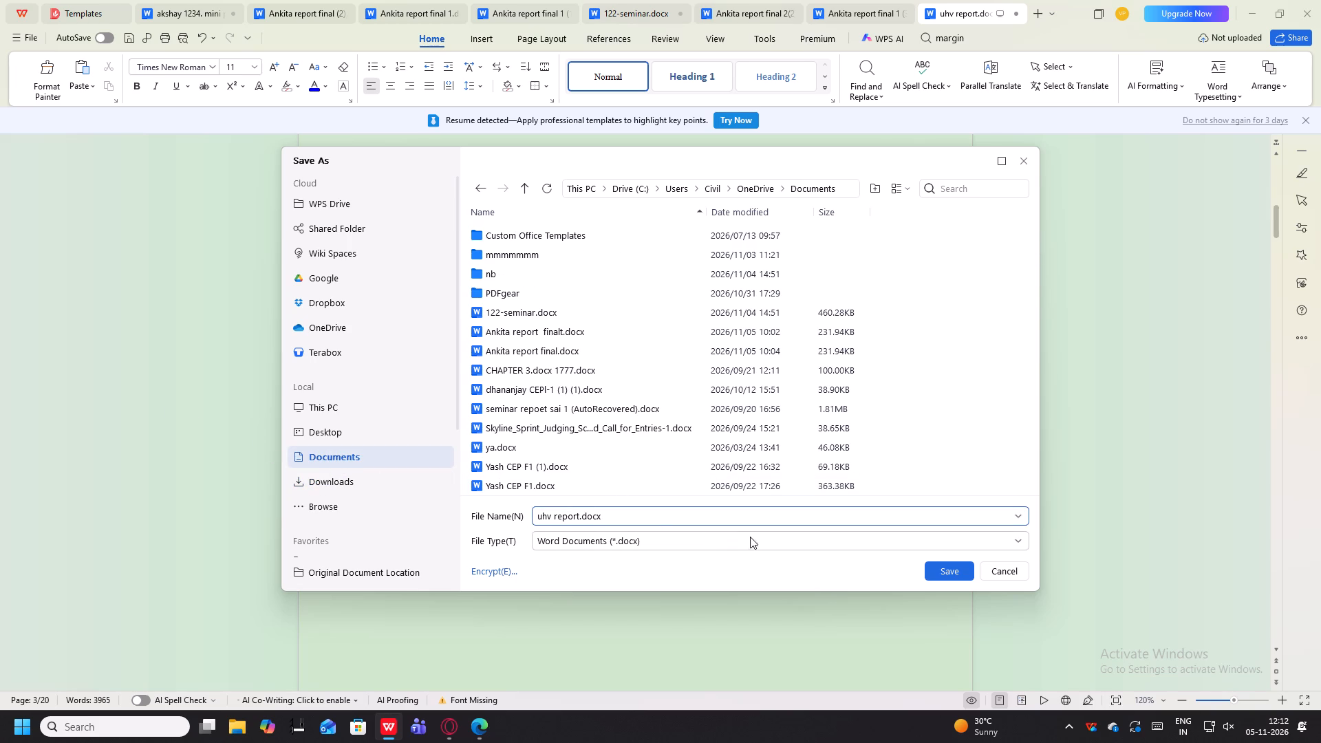
left_click(965, 578)
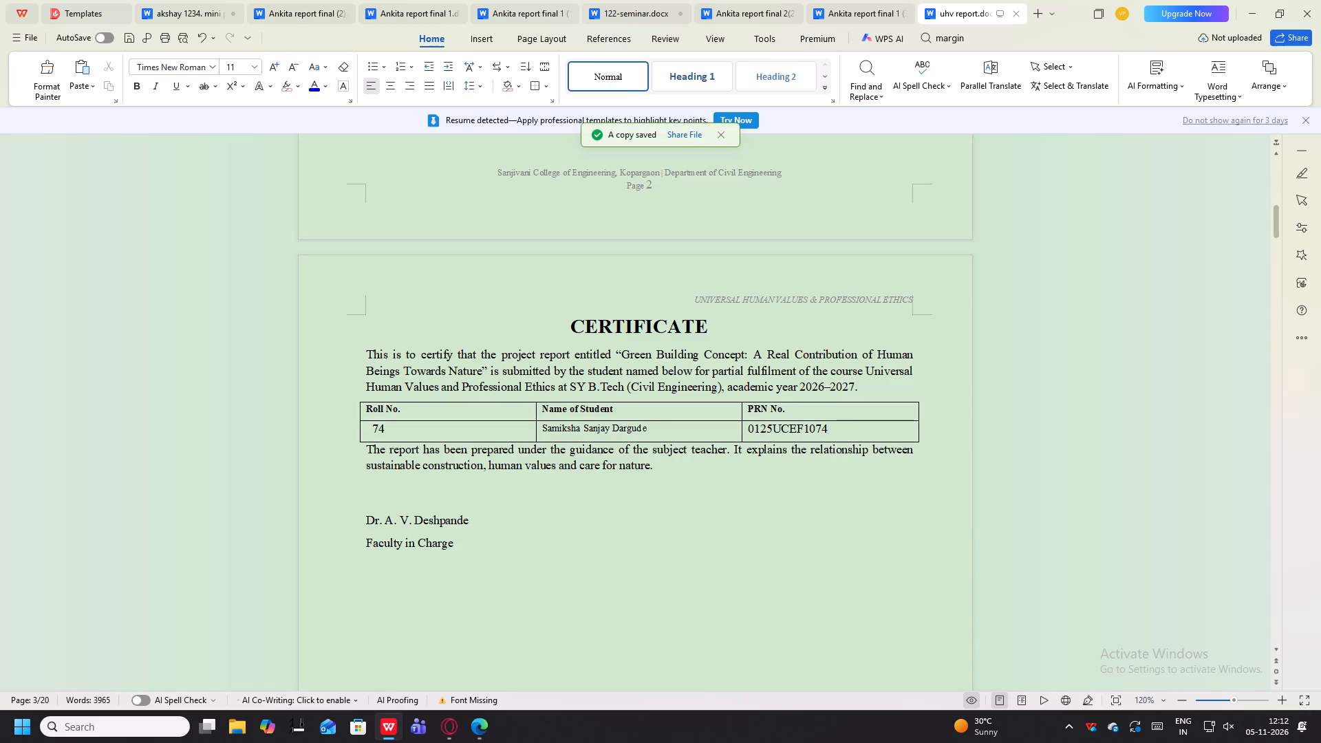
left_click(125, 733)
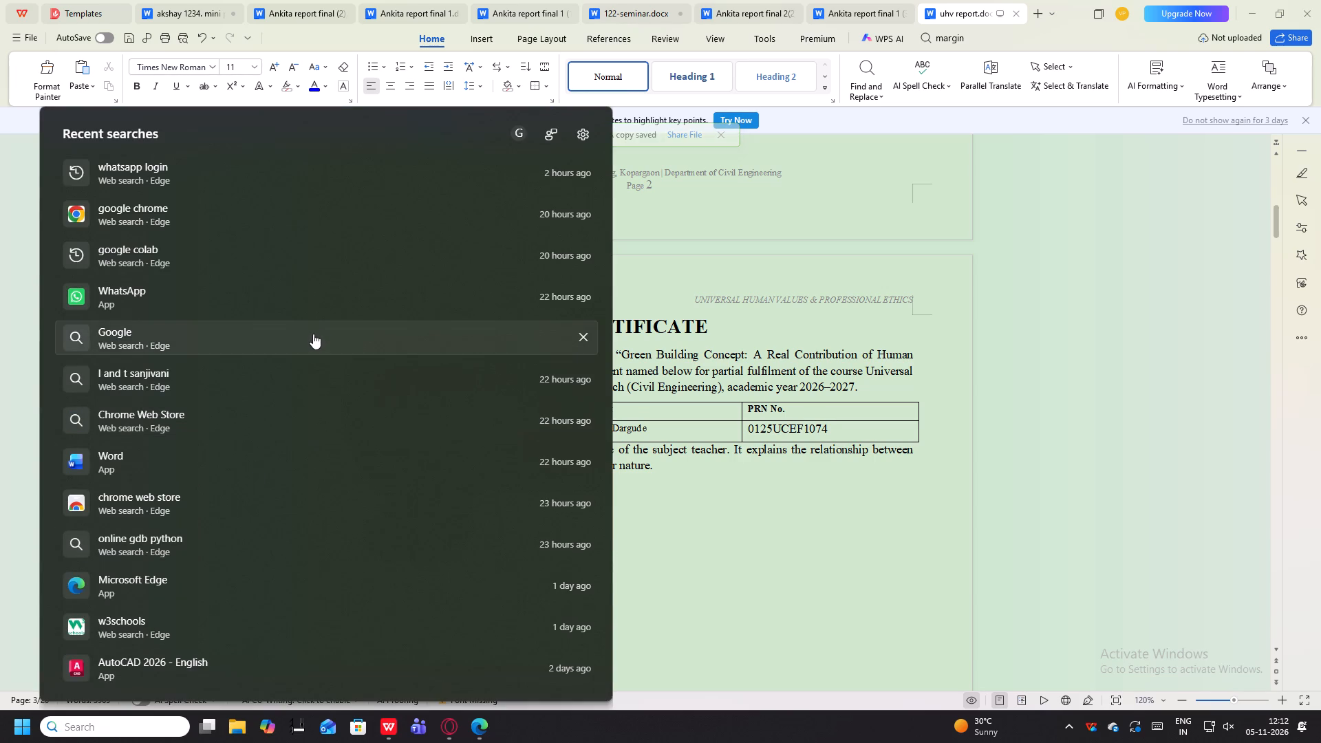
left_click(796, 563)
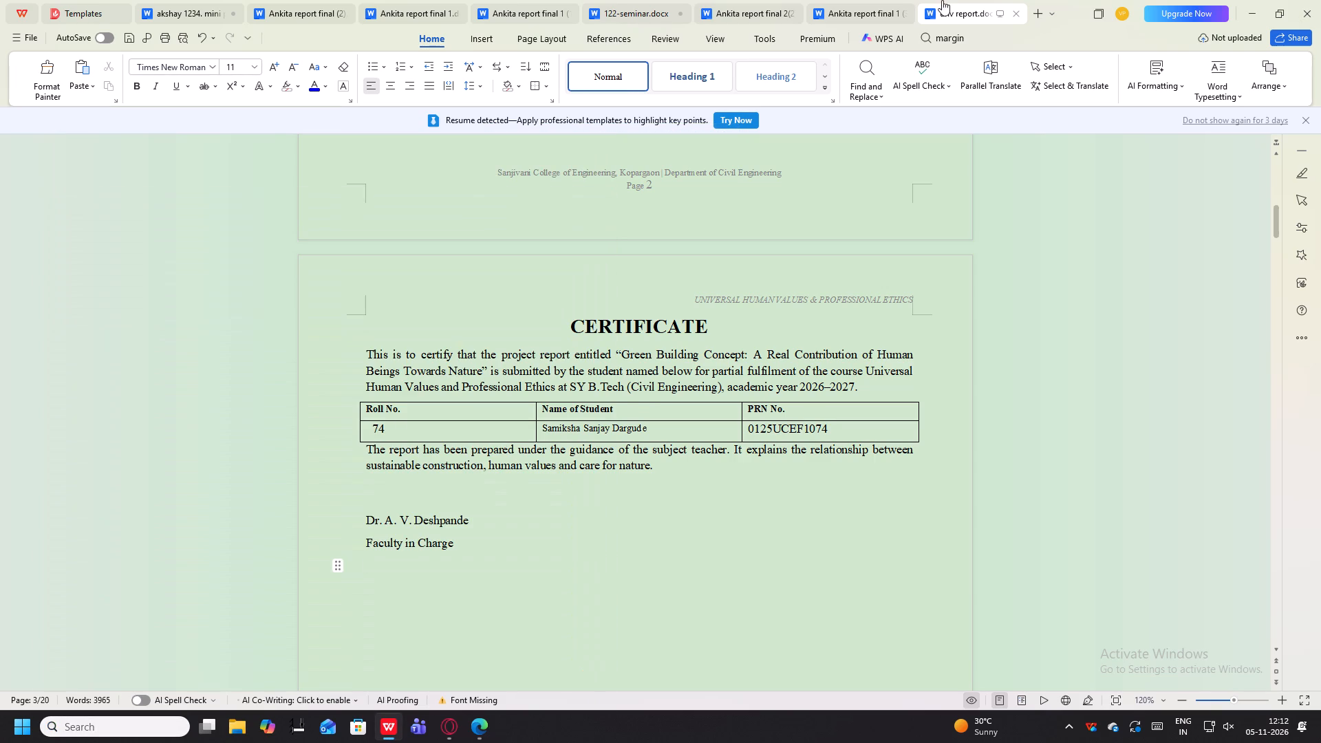
Close the Ankita report final 1 document next to the uhv report and switch to the Ankita report final 2 document.
left_click(899, 11)
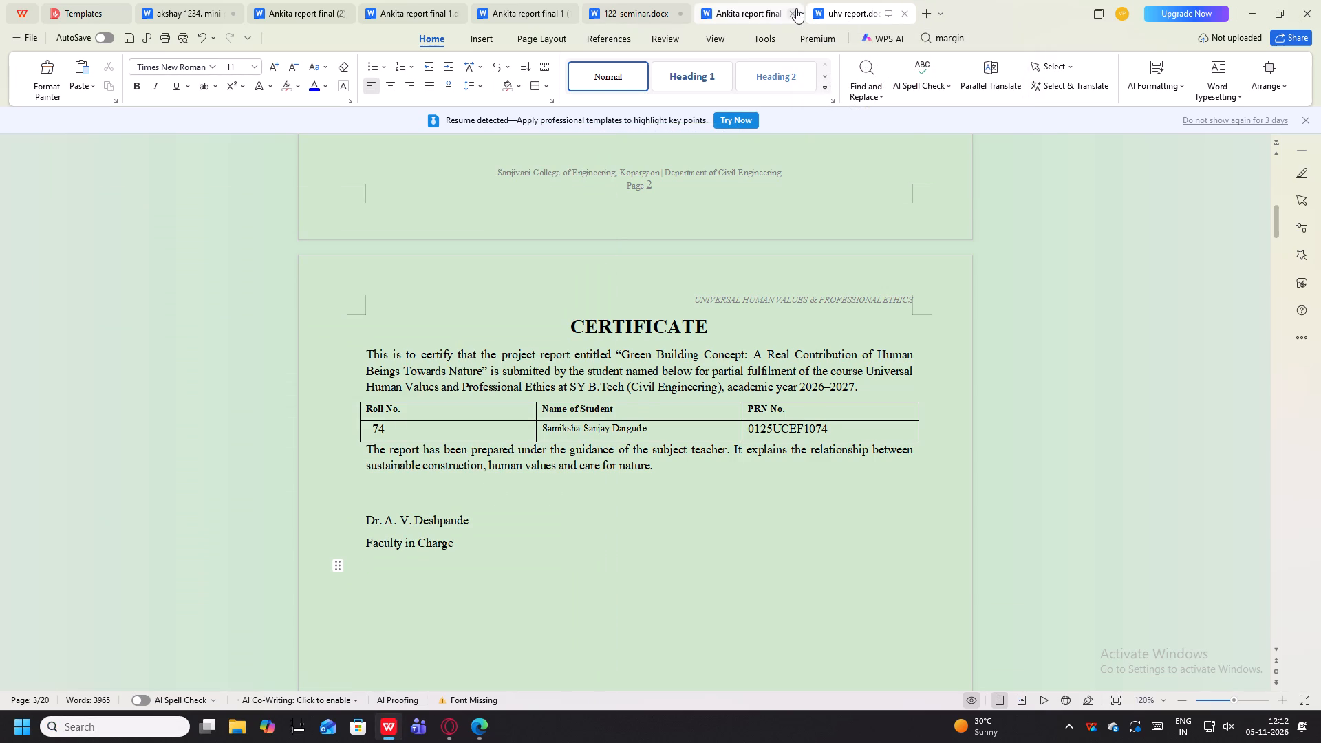
left_click_drag(796, 8, 769, 20)
left_click(786, 12)
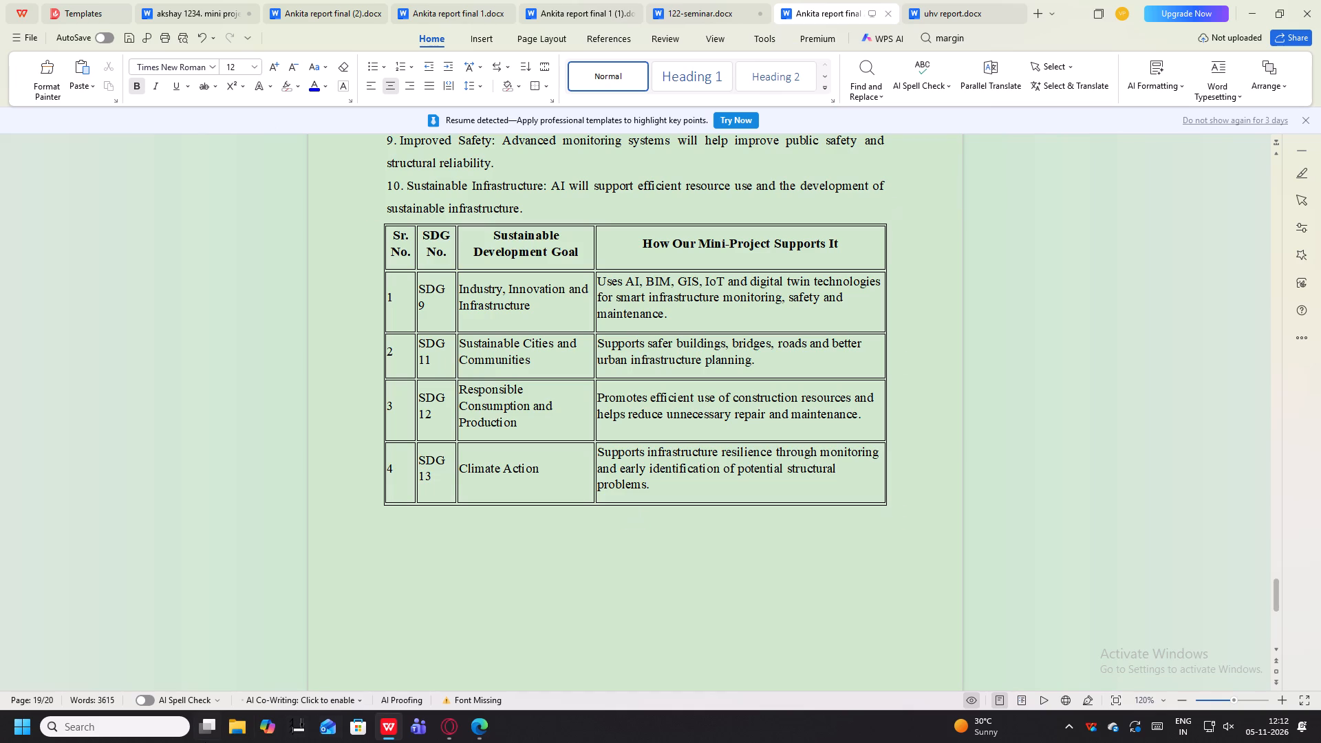
Open the WhatsApp application.
left_click(36, 732)
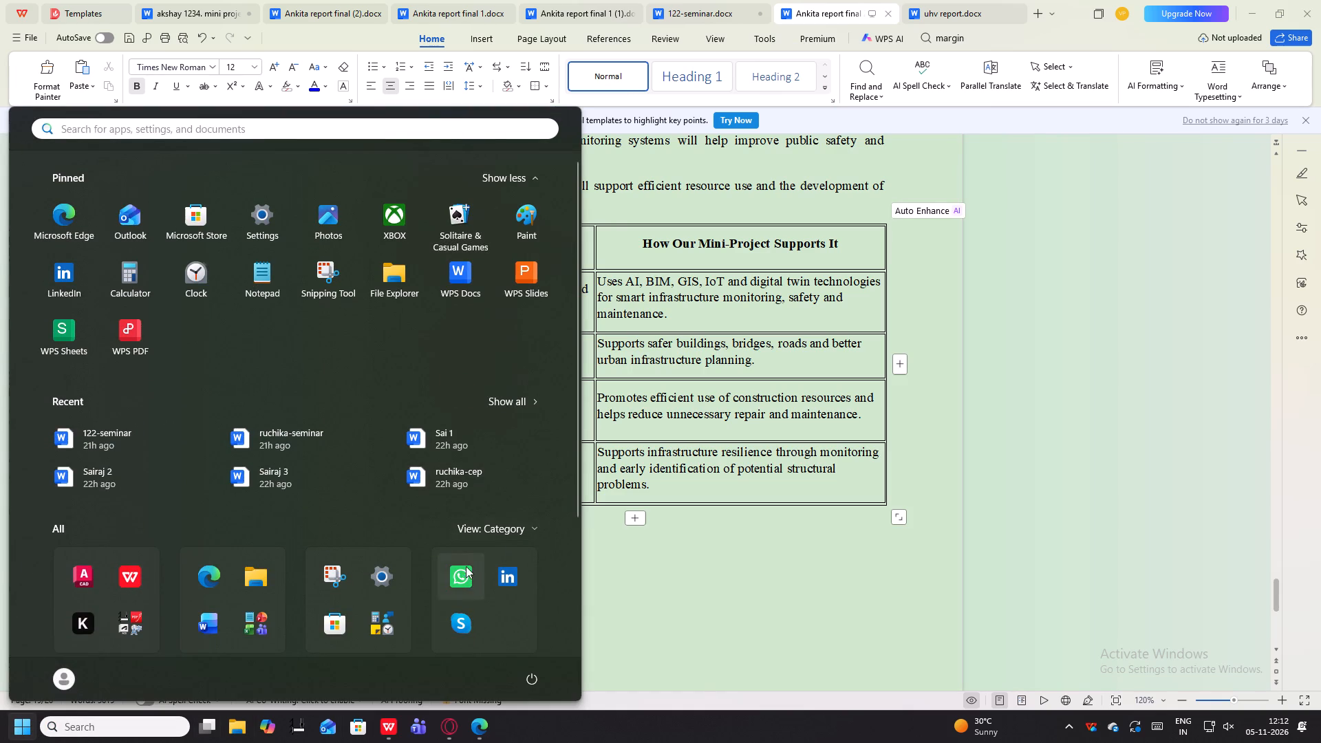
left_click(462, 570)
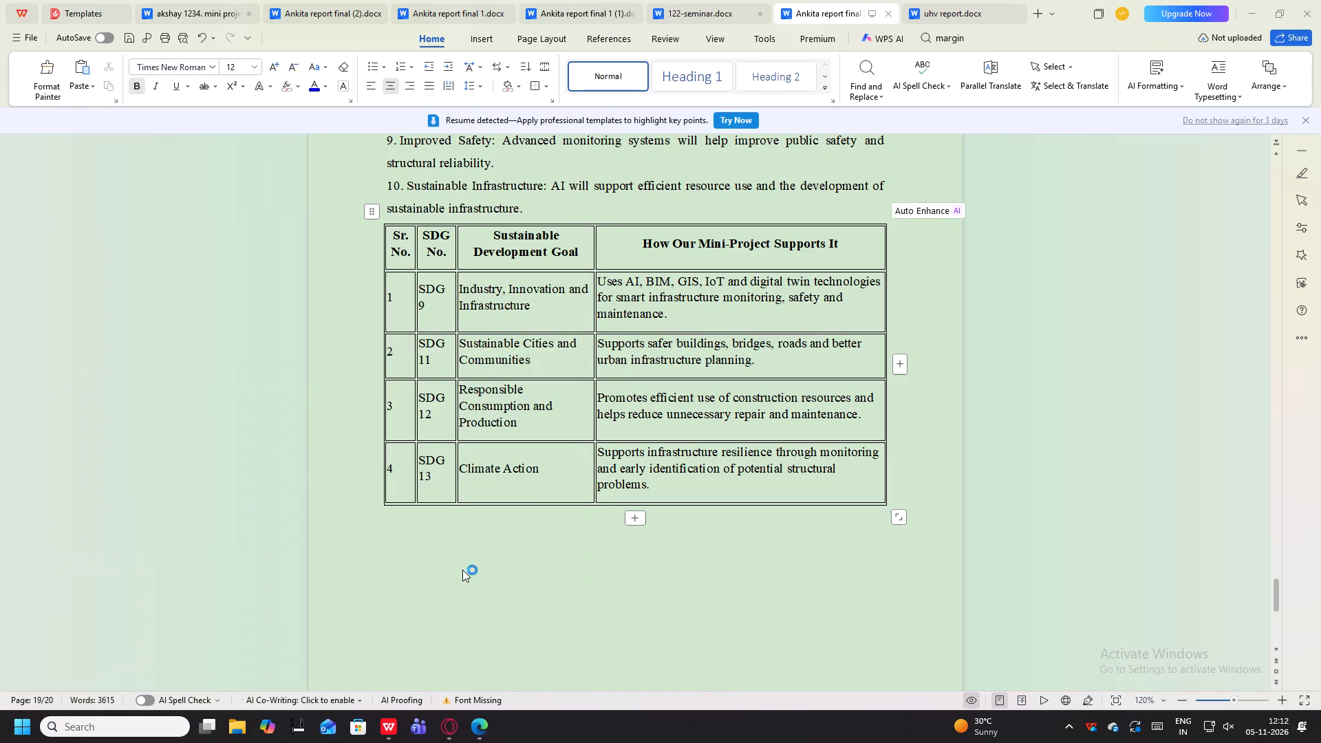
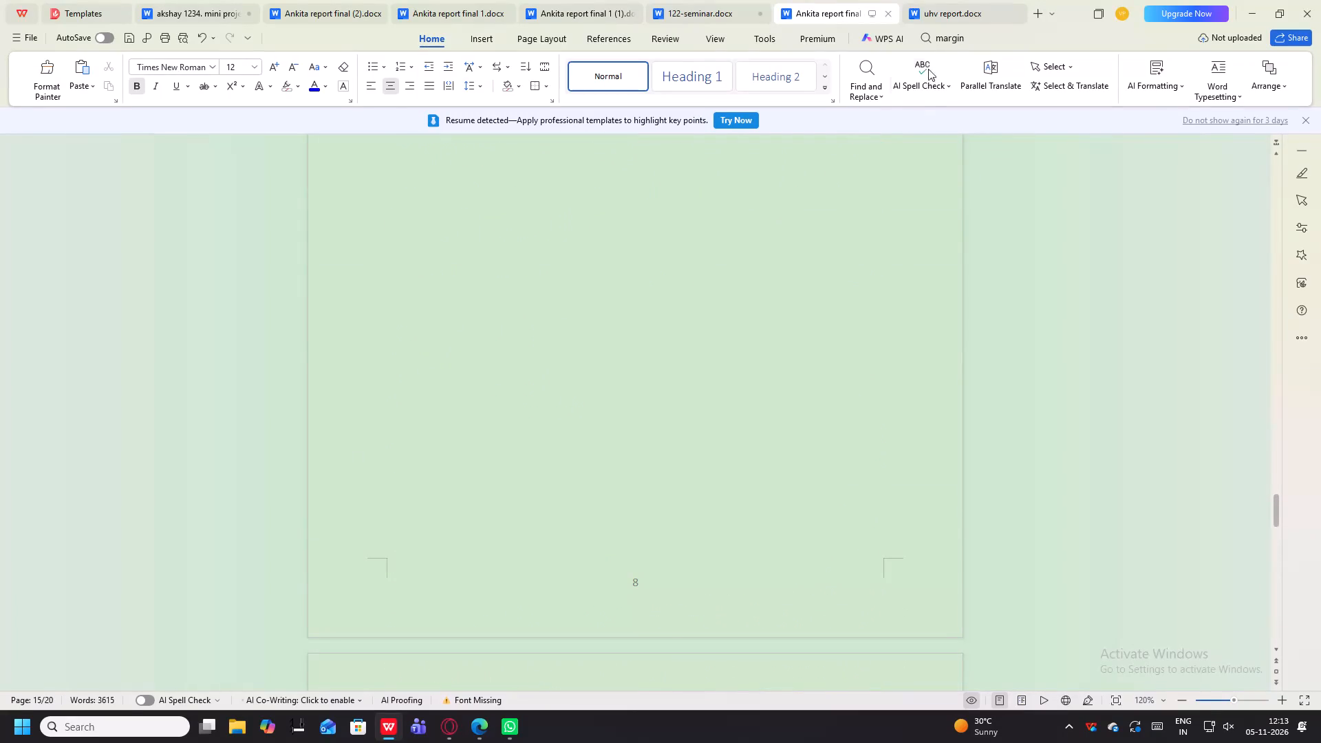
Switch to the uhv report document.
left_click(954, 15)
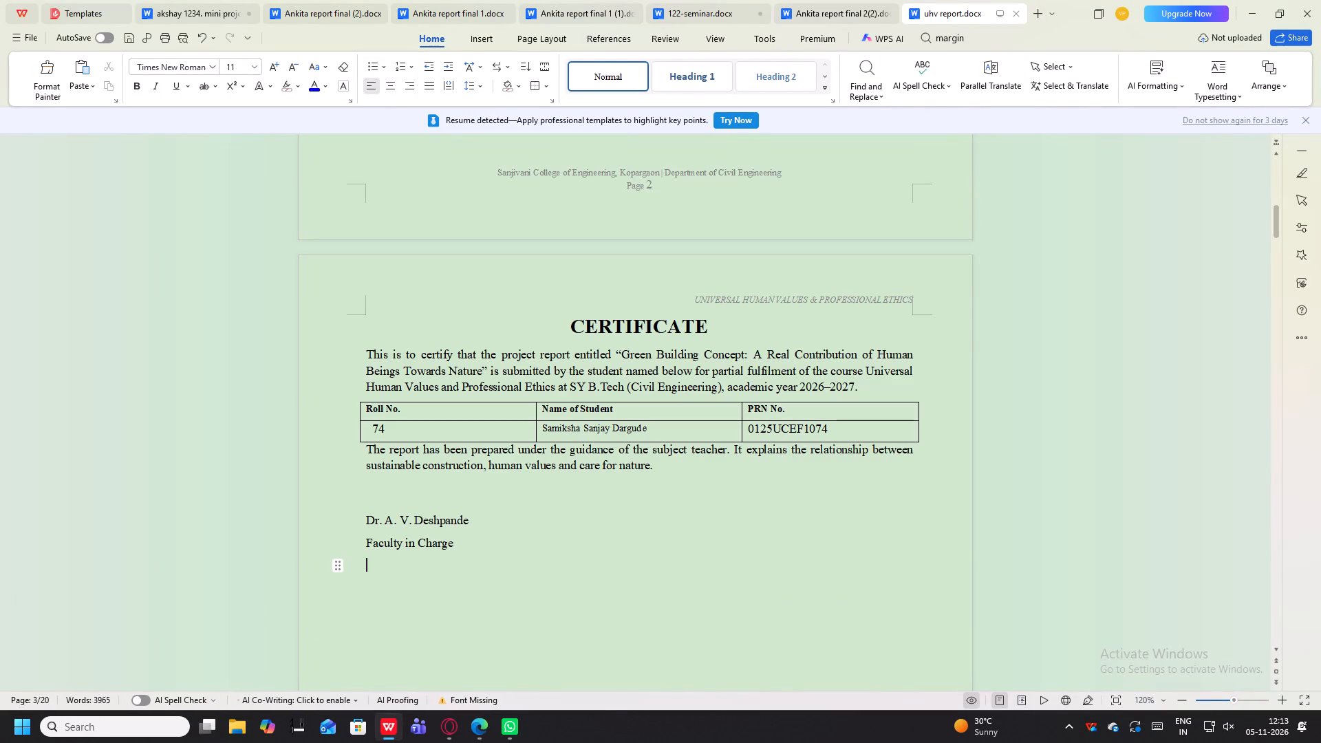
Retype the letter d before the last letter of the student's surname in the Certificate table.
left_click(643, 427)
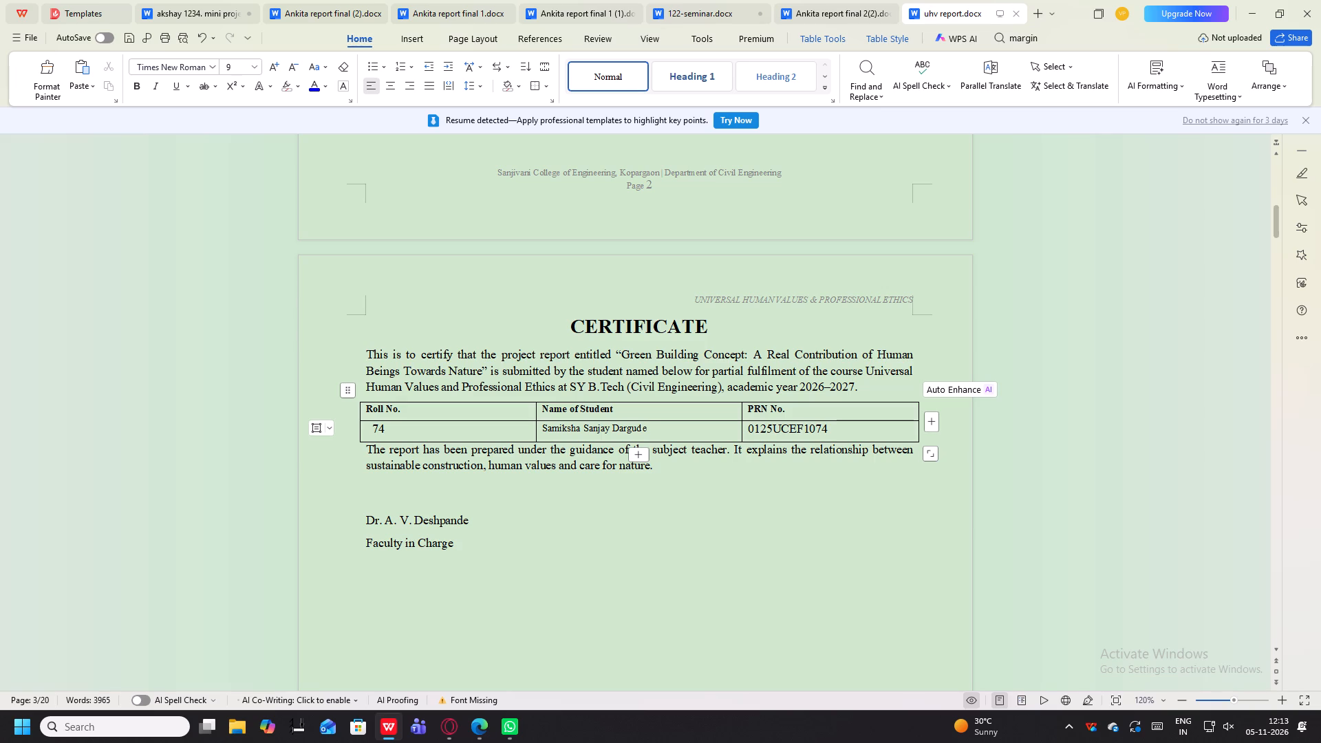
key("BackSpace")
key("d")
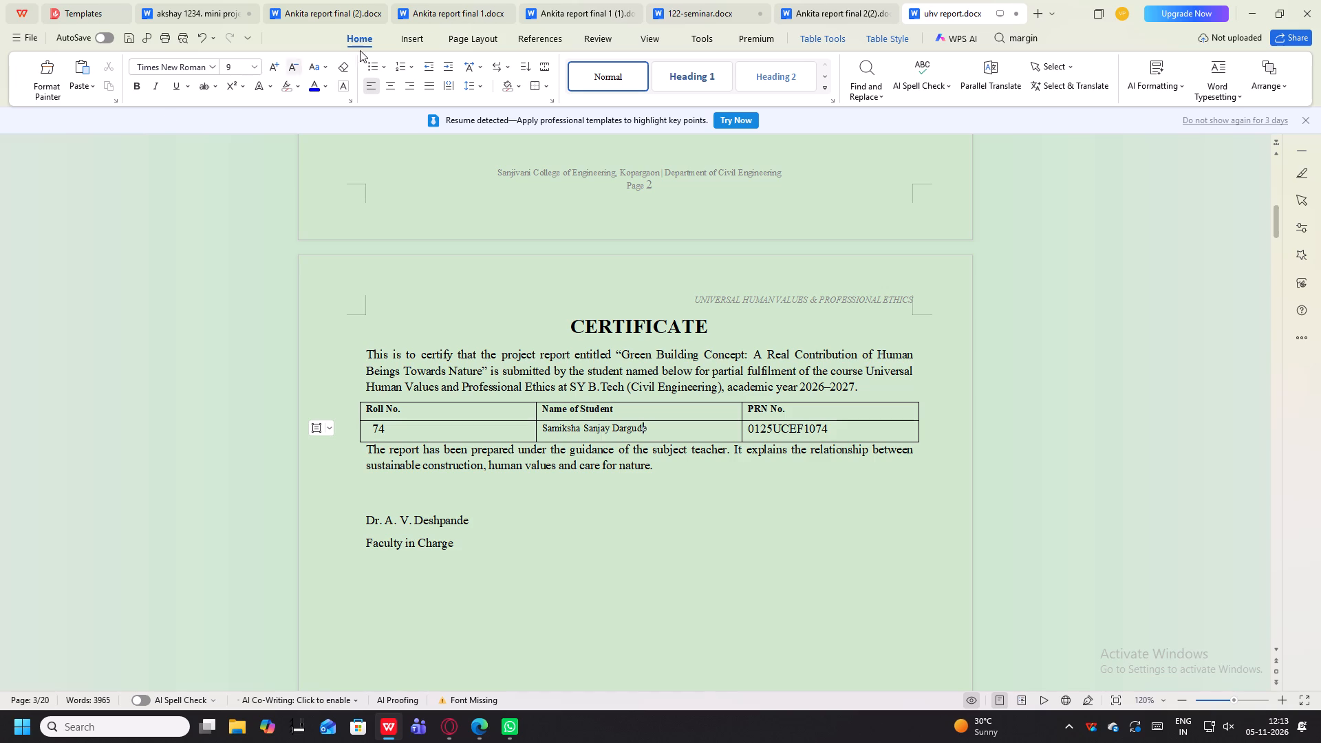
Undo edits until all Certificate page signatories are restored, then redo the removal of the UHV & PE Coordinator's name and title.
left_click(202, 43)
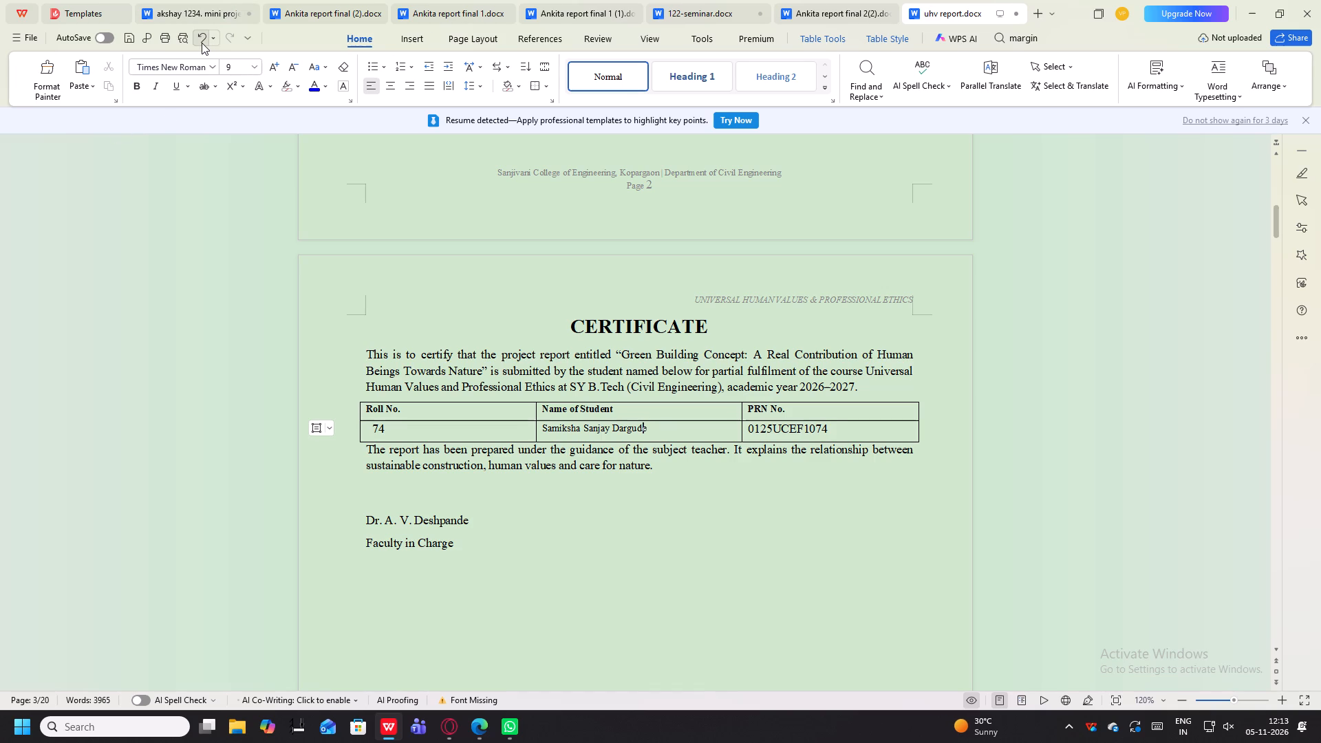
left_click(202, 43)
left_click(202, 43)
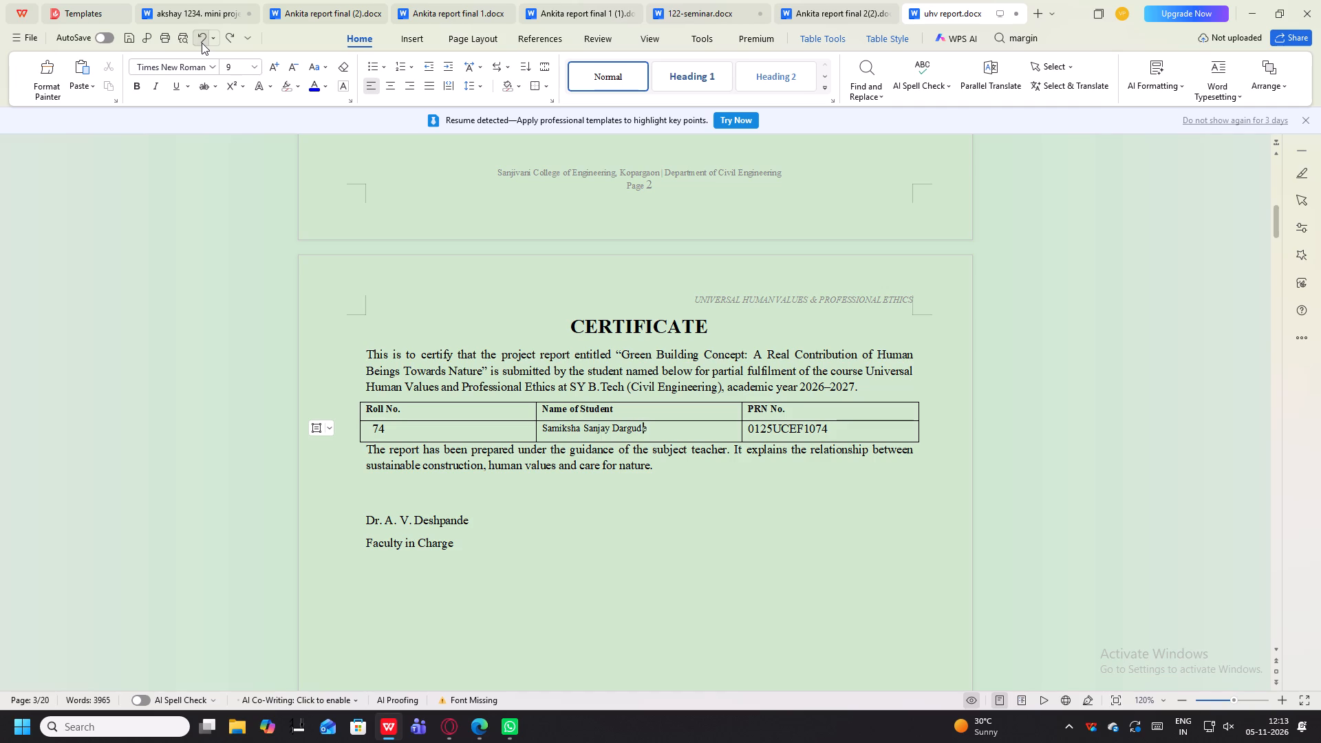
double_click(202, 43)
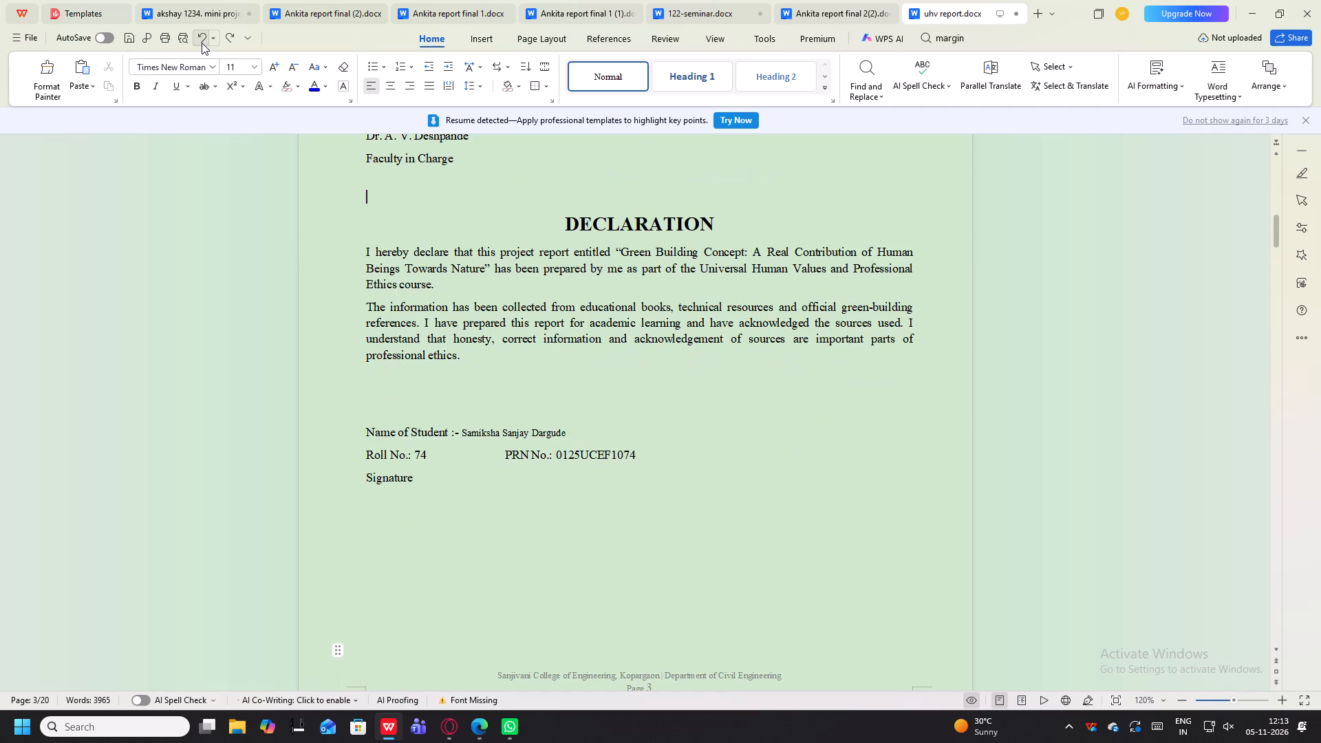
double_click(202, 43)
left_click(202, 43)
left_click(202, 43)
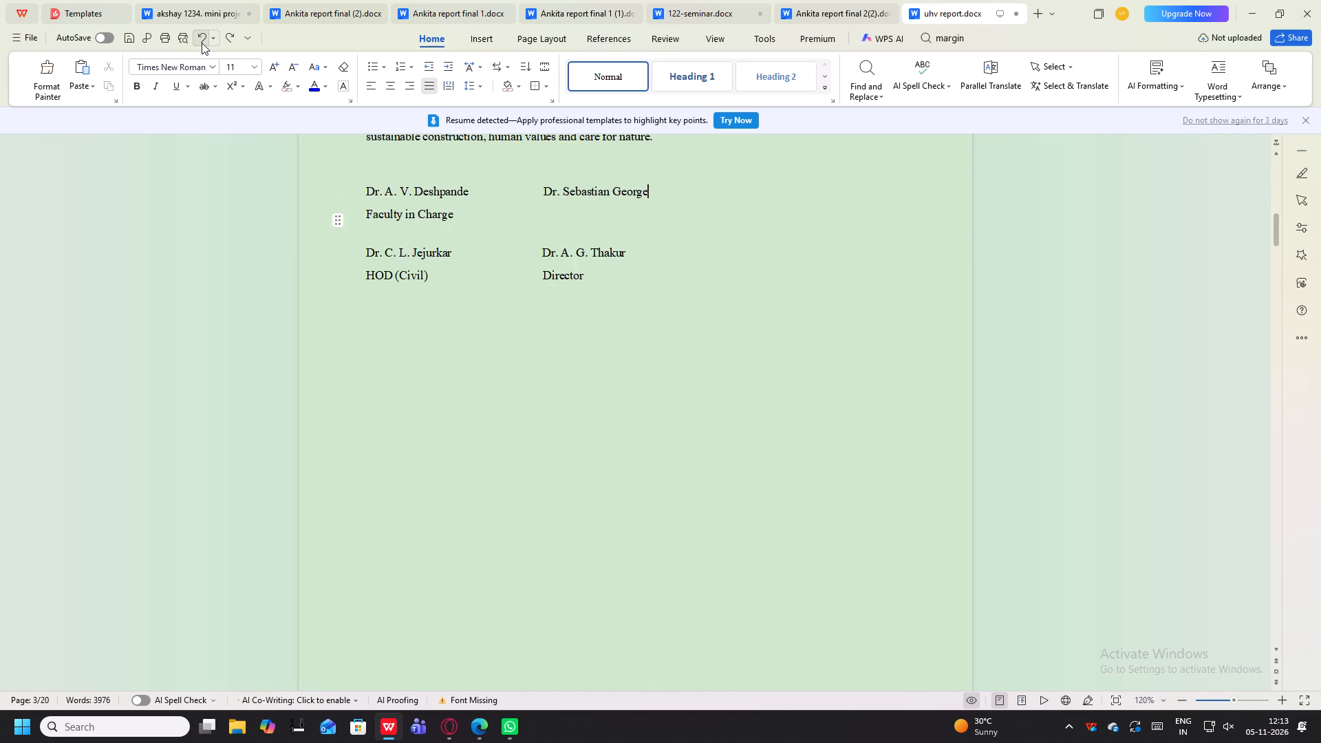
left_click(202, 43)
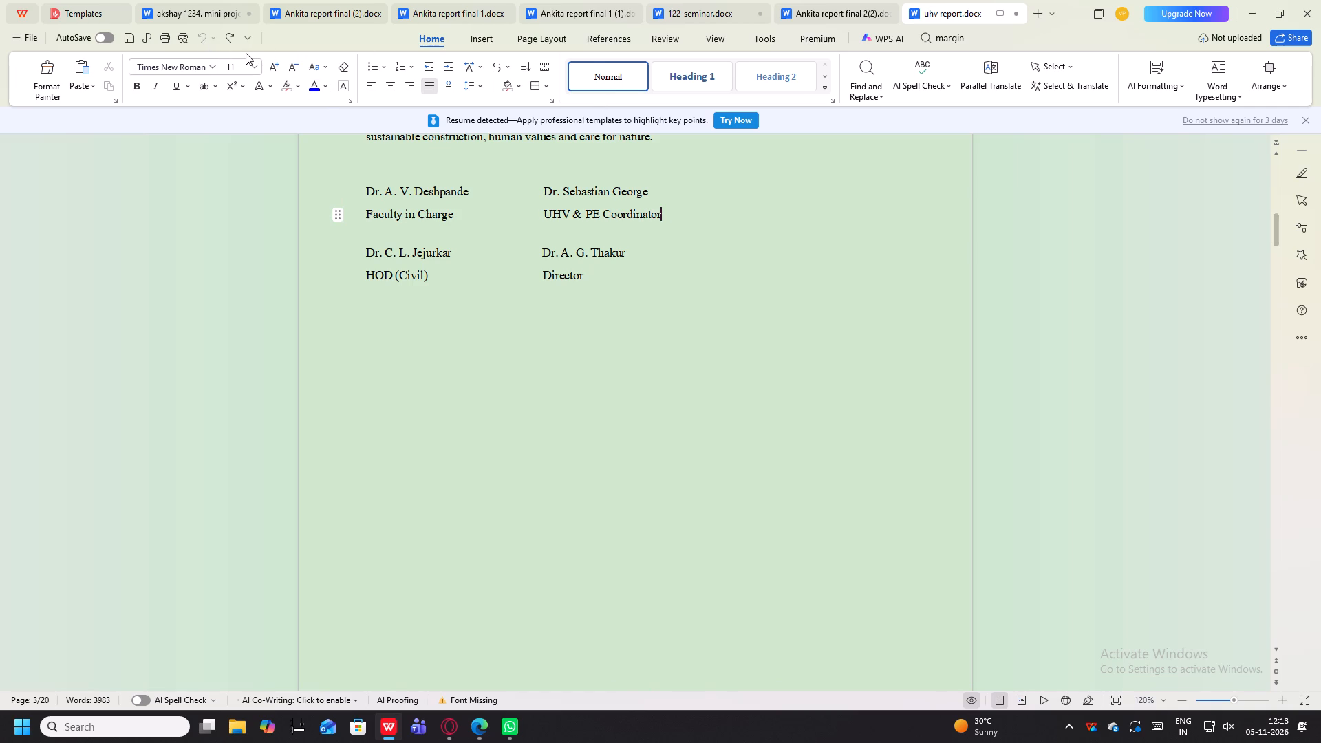
left_click(228, 41)
left_click(228, 41)
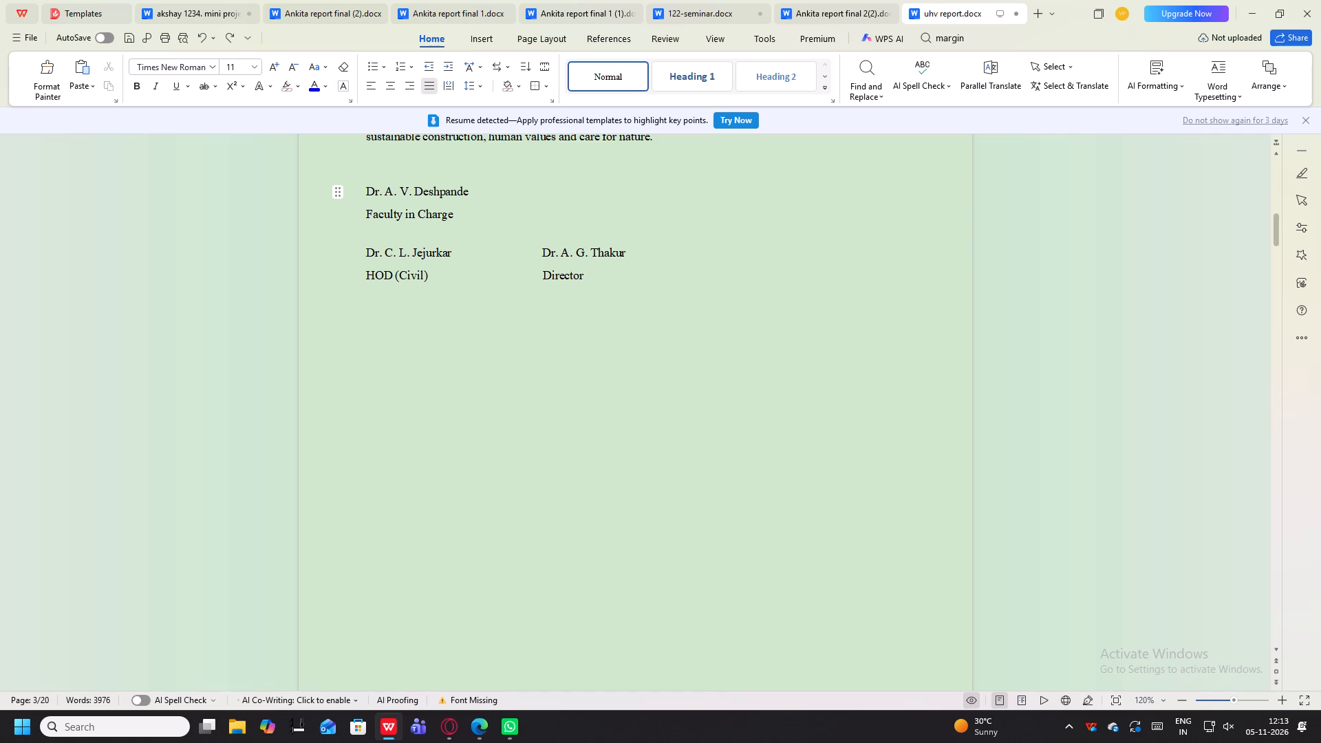
Delete the name after "Dr." above HOD (Civil) in the Certificate page's signature block.
left_click(448, 252)
left_click(451, 253)
key("BackSpace")
key("BackSpace")
key("BackSpace")
key("BackSpace")
key("BackSpace")
key("BackSpace")
key("BackSpace")
key("BackSpace")
key("BackSpace")
key("BackSpace")
key("BackSpace")
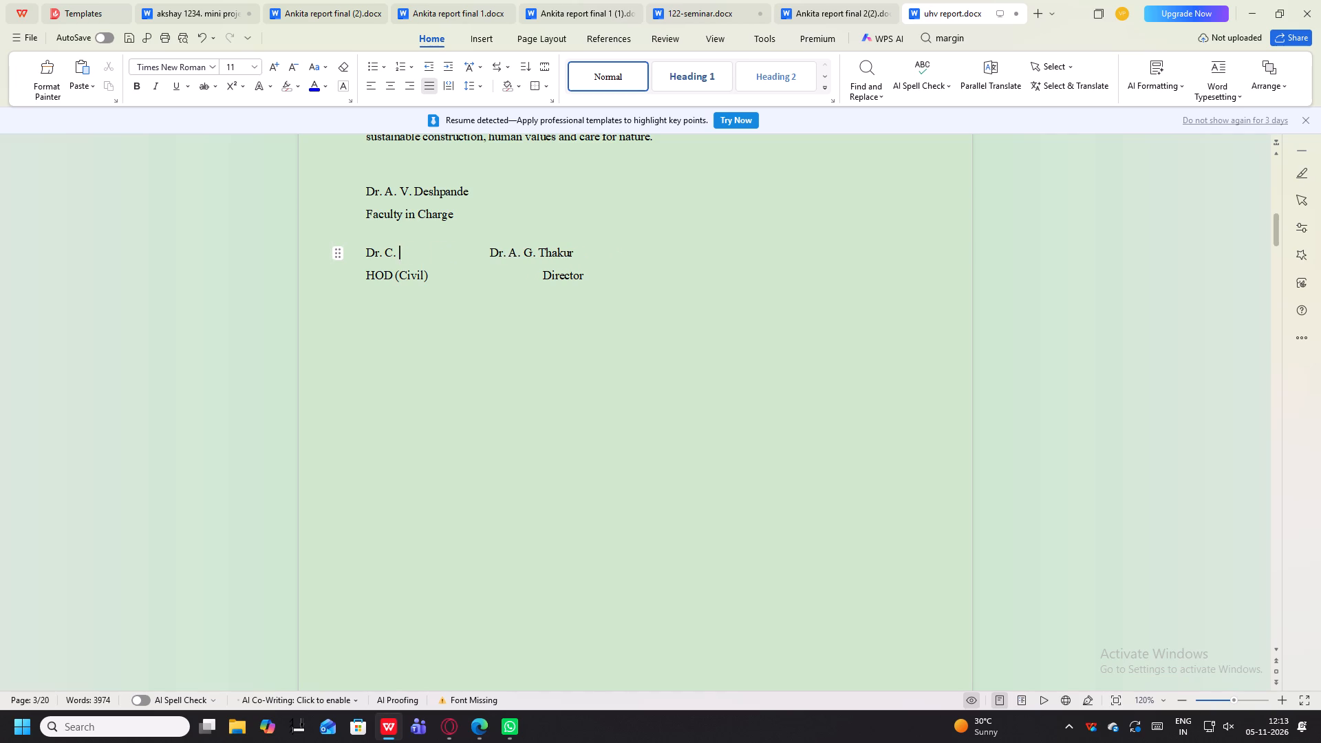
key("BackSpace")
key("BackSpace")
key("BackSpace")
Copy the department head's name from the Acknowledgement in Ankita report final 2 into the uhv report's line above HOD (Civil).
left_click(791, 6)
scroll(660, 312, "up", 18)
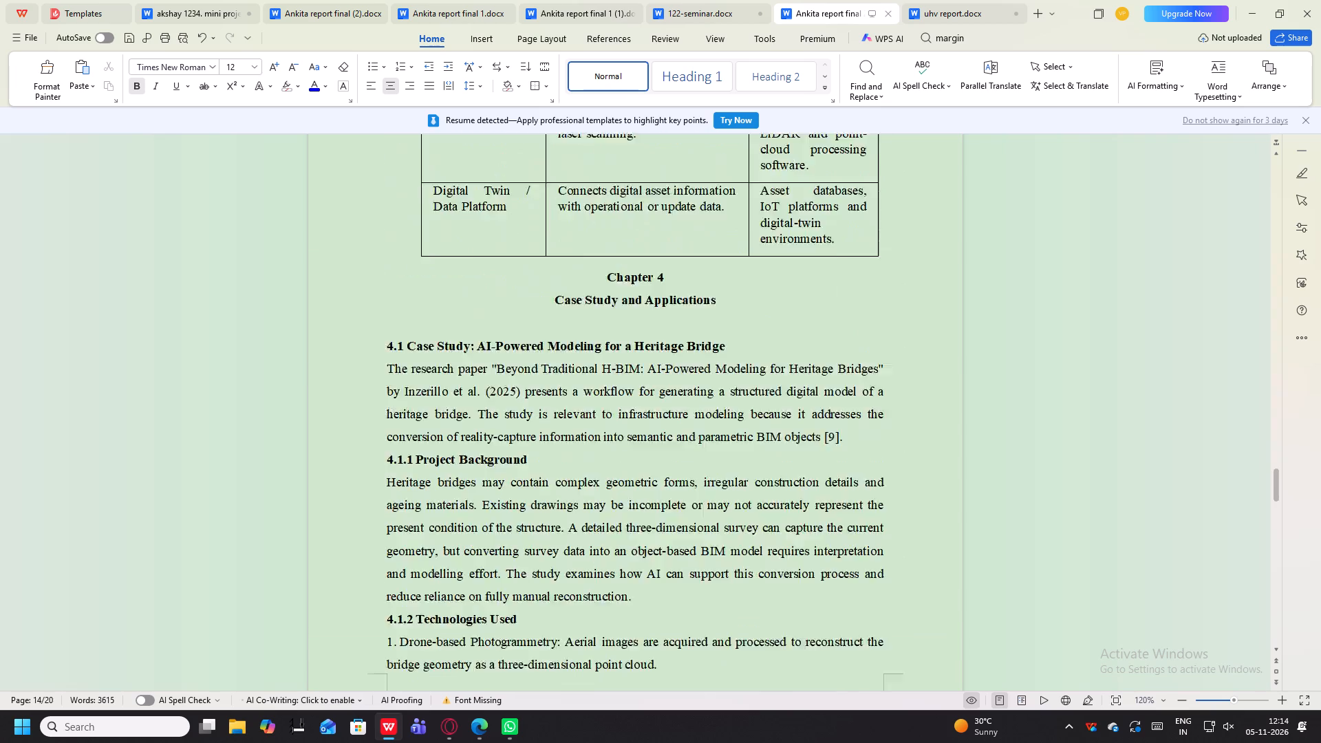
scroll(660, 312, "up", 20)
scroll(660, 312, "up", 20)
scroll(660, 312, "up", 6)
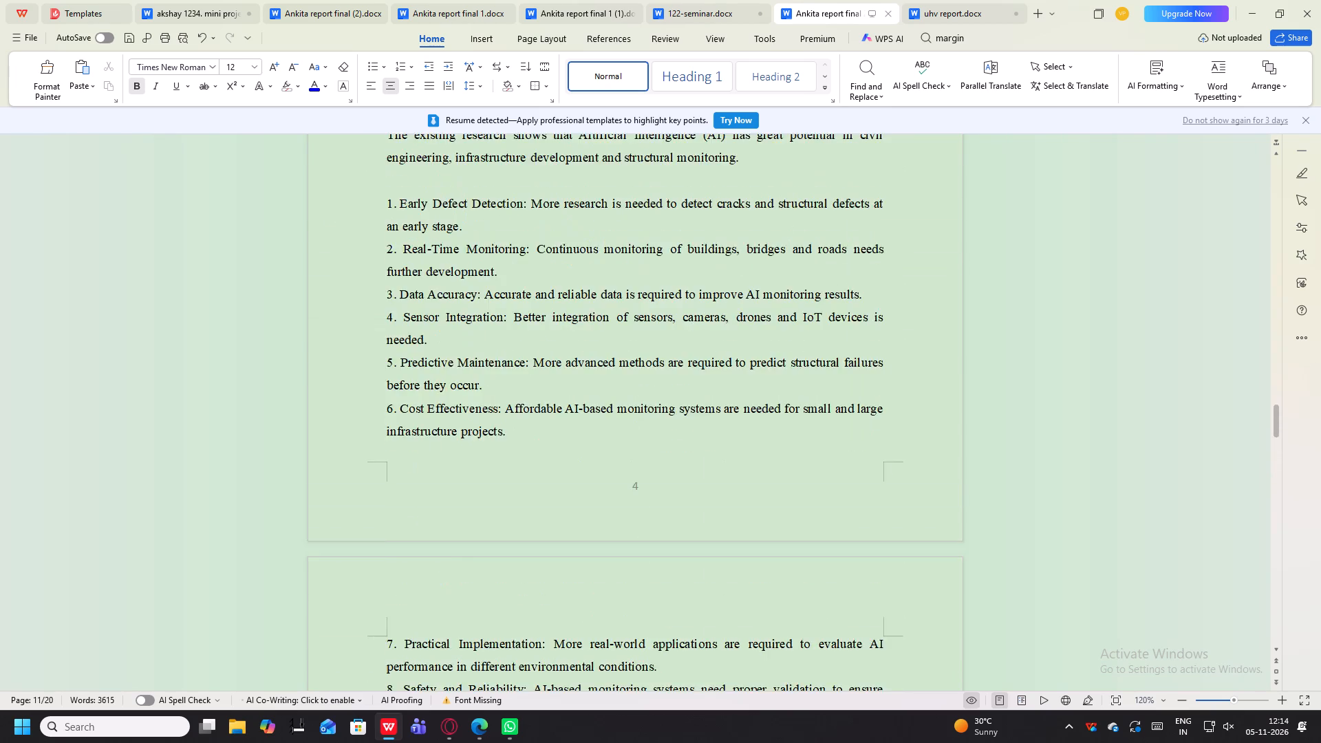
scroll(660, 312, "up", 20)
scroll(660, 312, "up", 20)
scroll(660, 312, "up", 6)
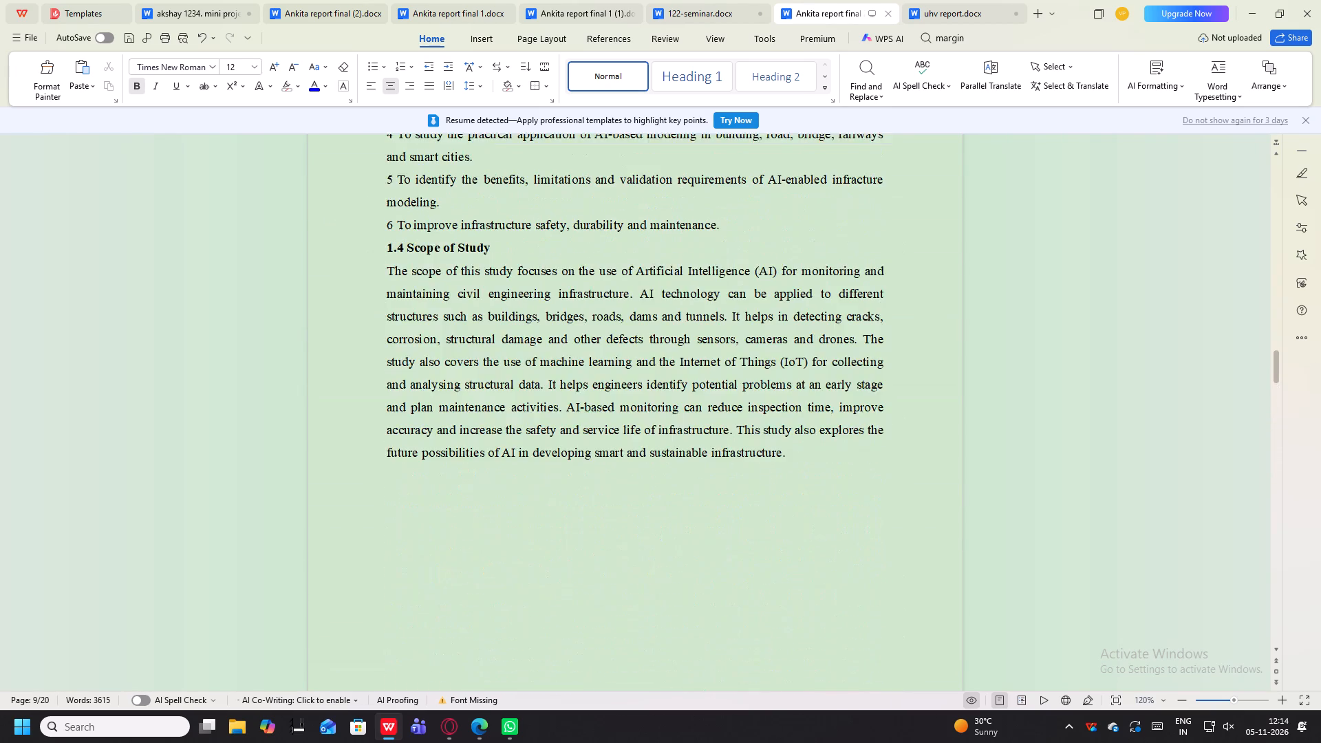
scroll(660, 312, "up", 20)
scroll(660, 312, "up", 20)
scroll(660, 312, "up", 6)
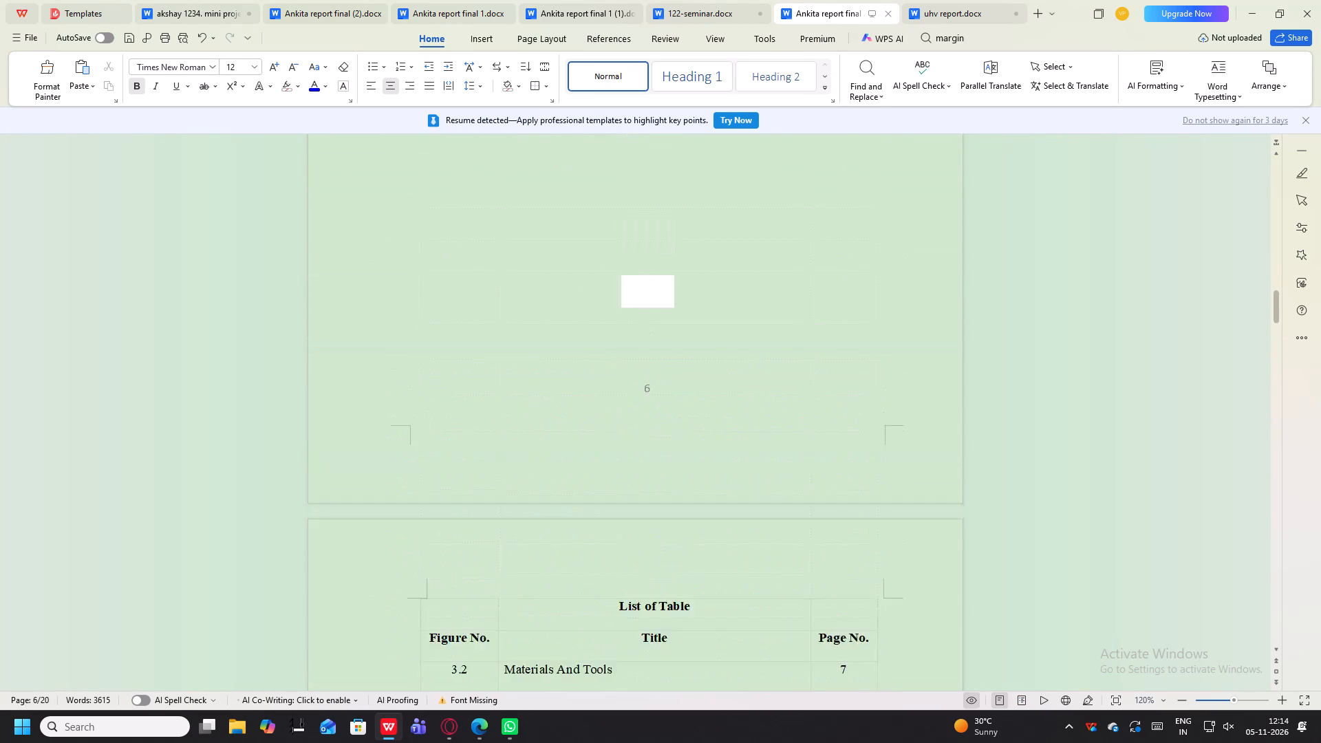
scroll(660, 312, "up", 20)
scroll(660, 312, "up", 20)
scroll(660, 312, "up", 5)
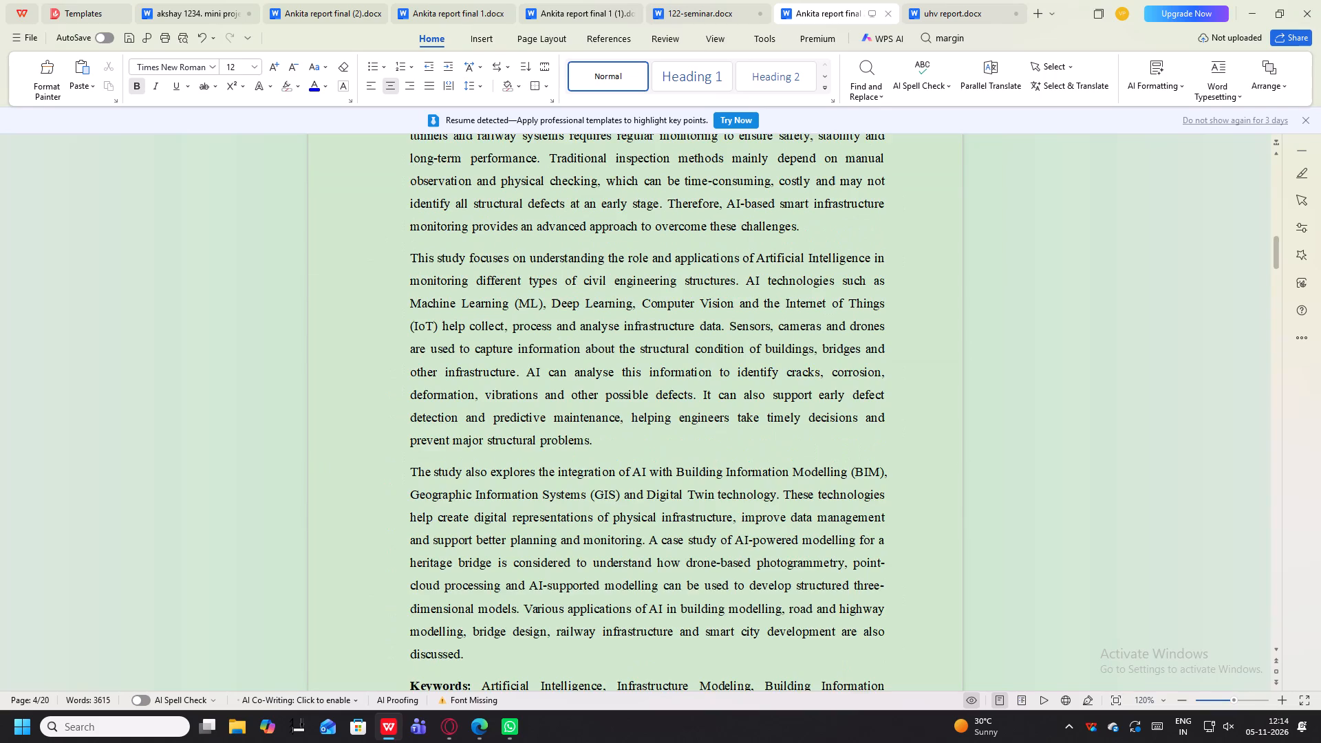
scroll(660, 312, "up", 20)
scroll(660, 312, "up", 9)
scroll(660, 312, "down", 5)
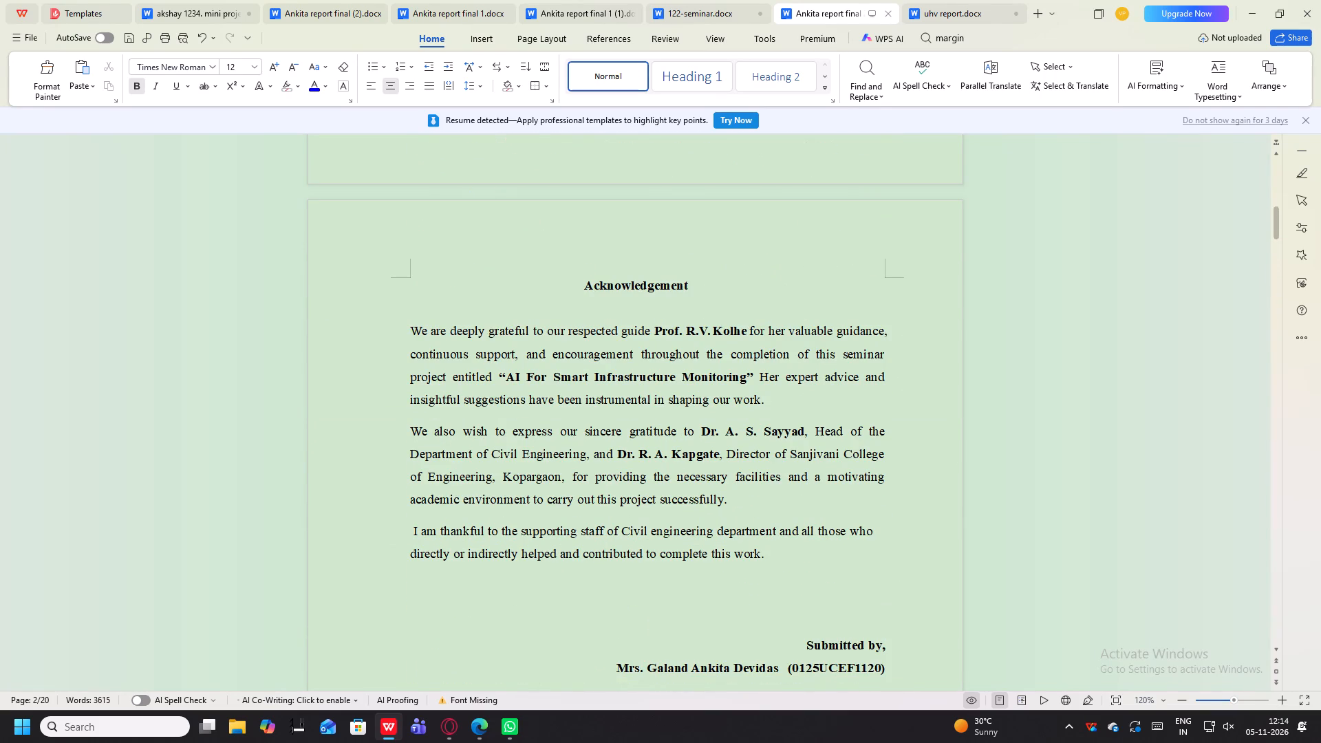
Copy the department head's full name with title from the Acknowledgement into the uhv report's line above HOD (Civil).
left_click_drag(703, 429, 797, 435)
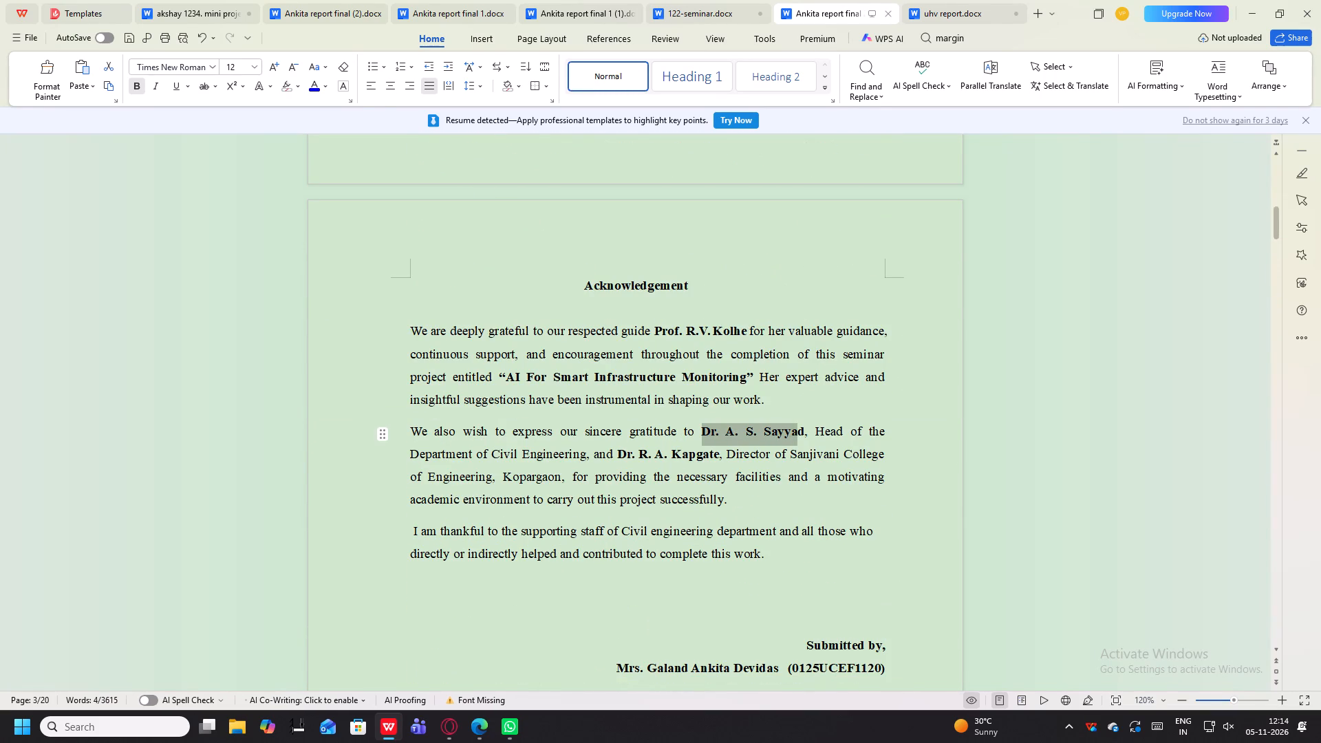
left_click_drag(797, 435, 806, 435)
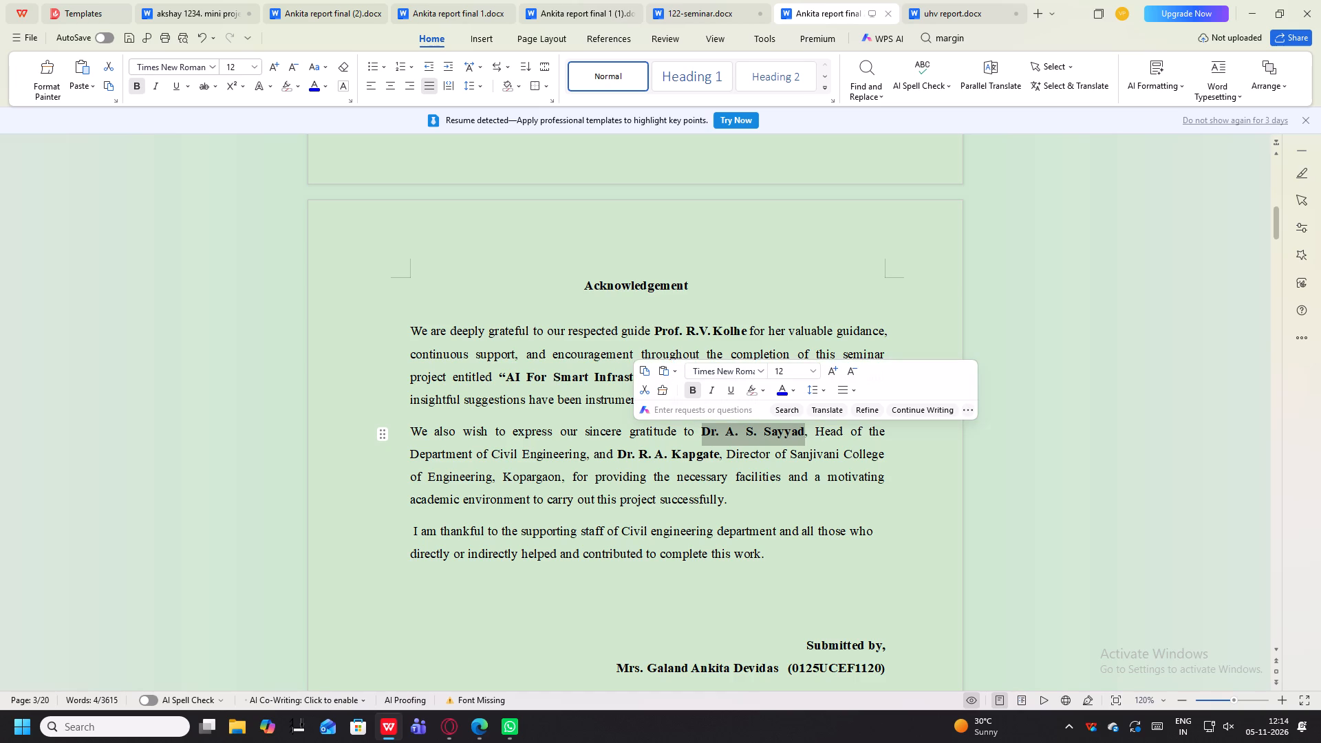
key("ctrl+c")
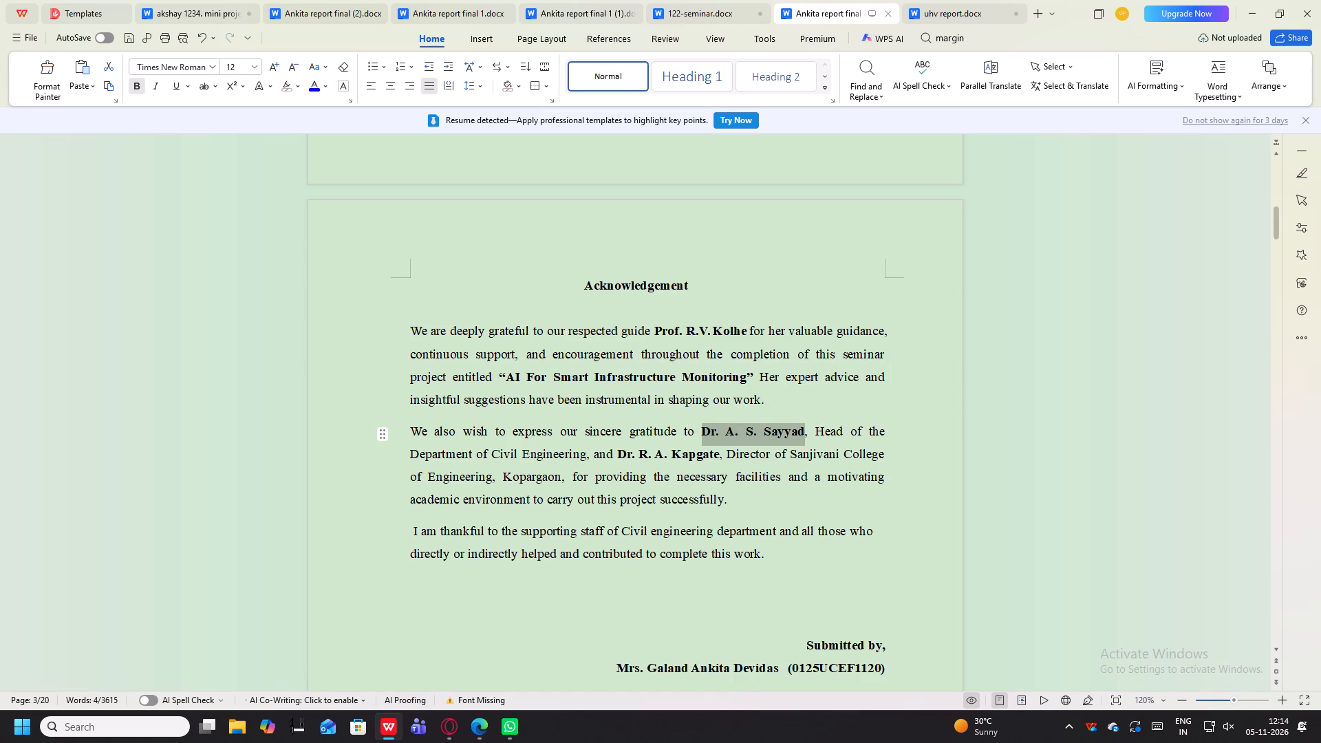
left_click(943, 21)
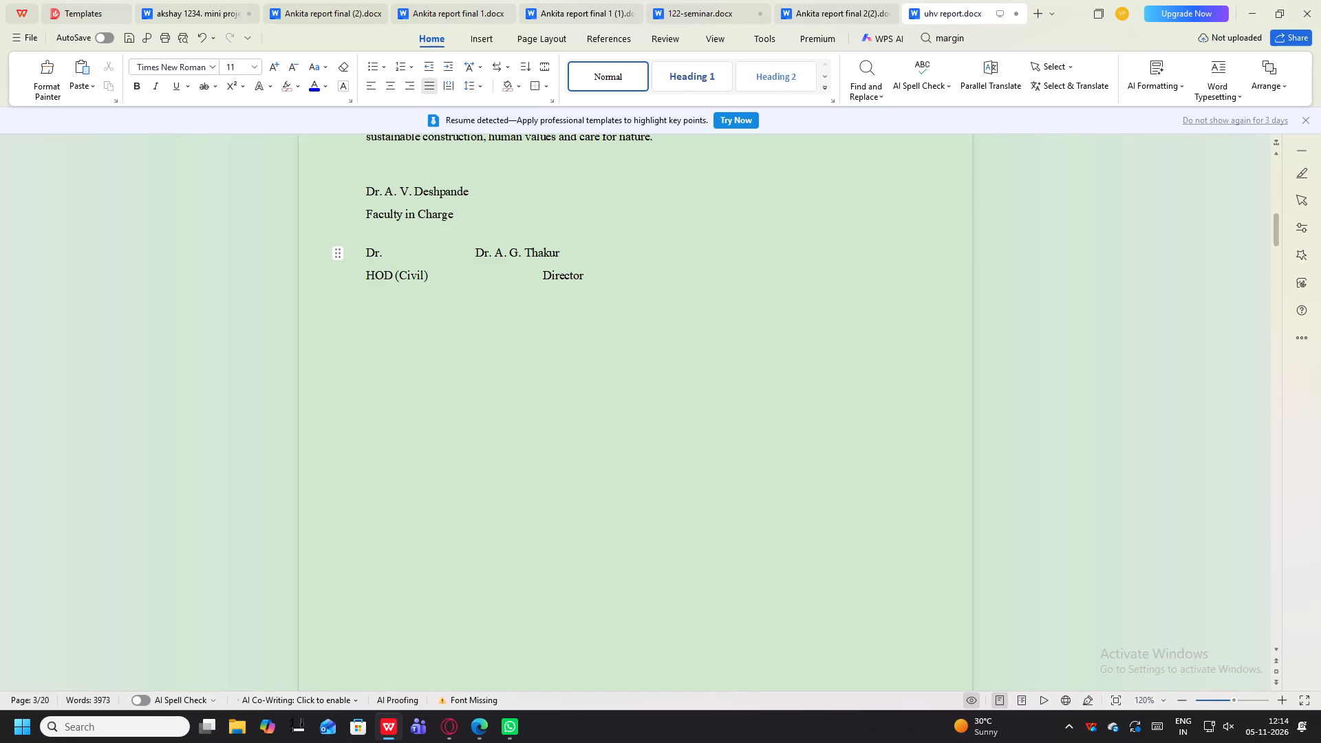
key("ctrl+v")
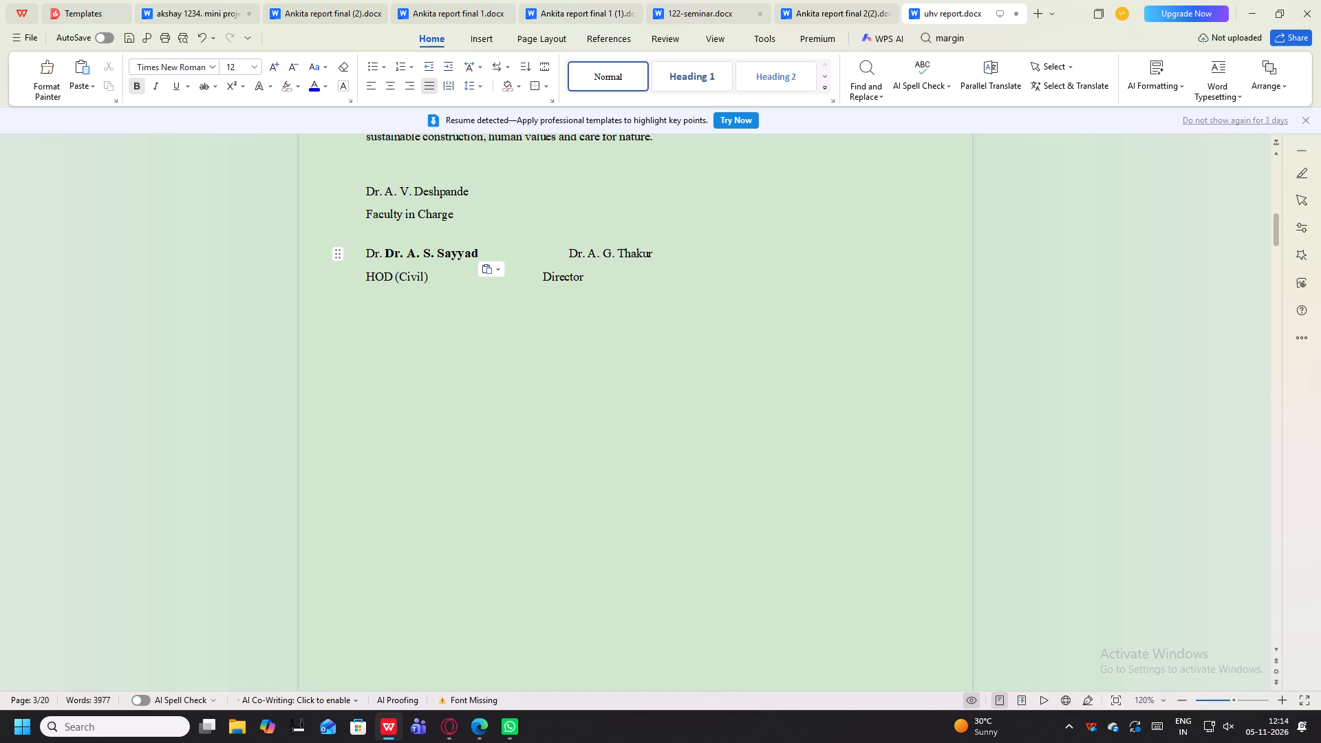
Remove the bold formatting from the pasted department head's name above HOD (Civil).
left_click(139, 89)
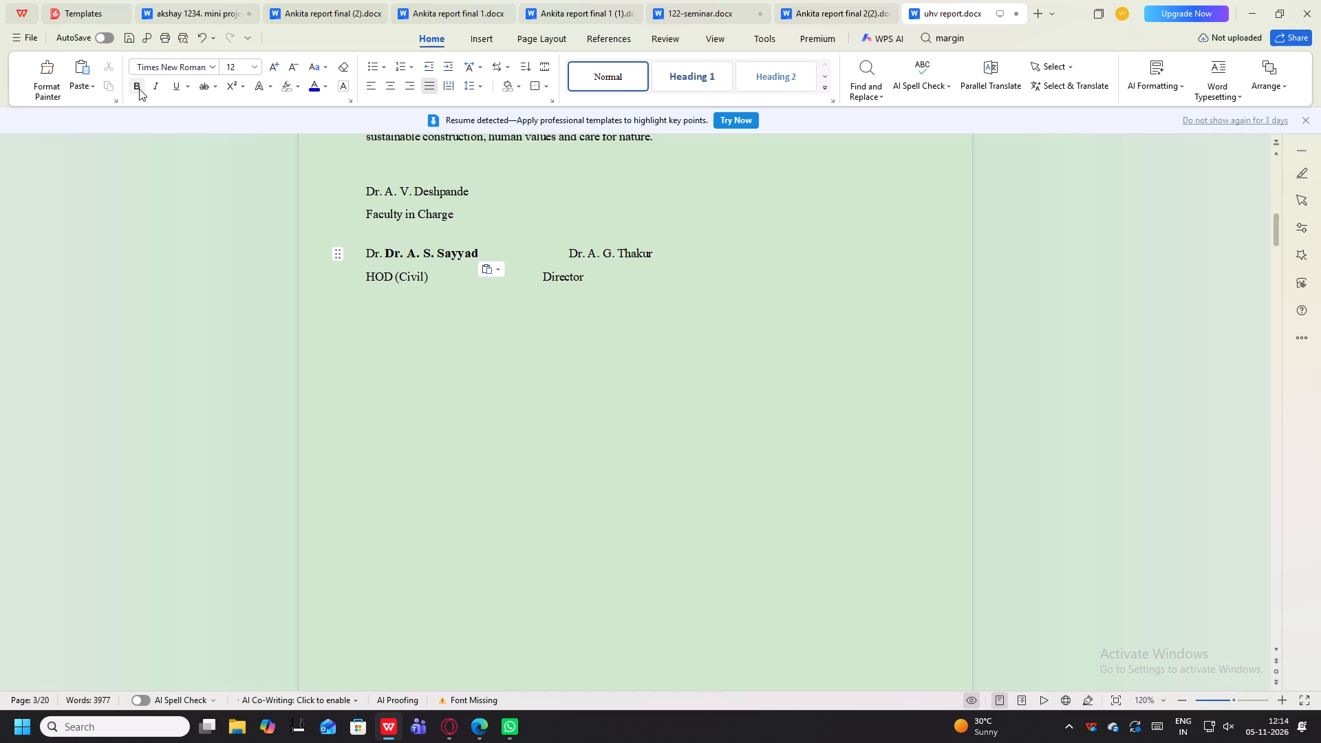
left_click(139, 89)
left_click_drag(387, 256, 494, 258)
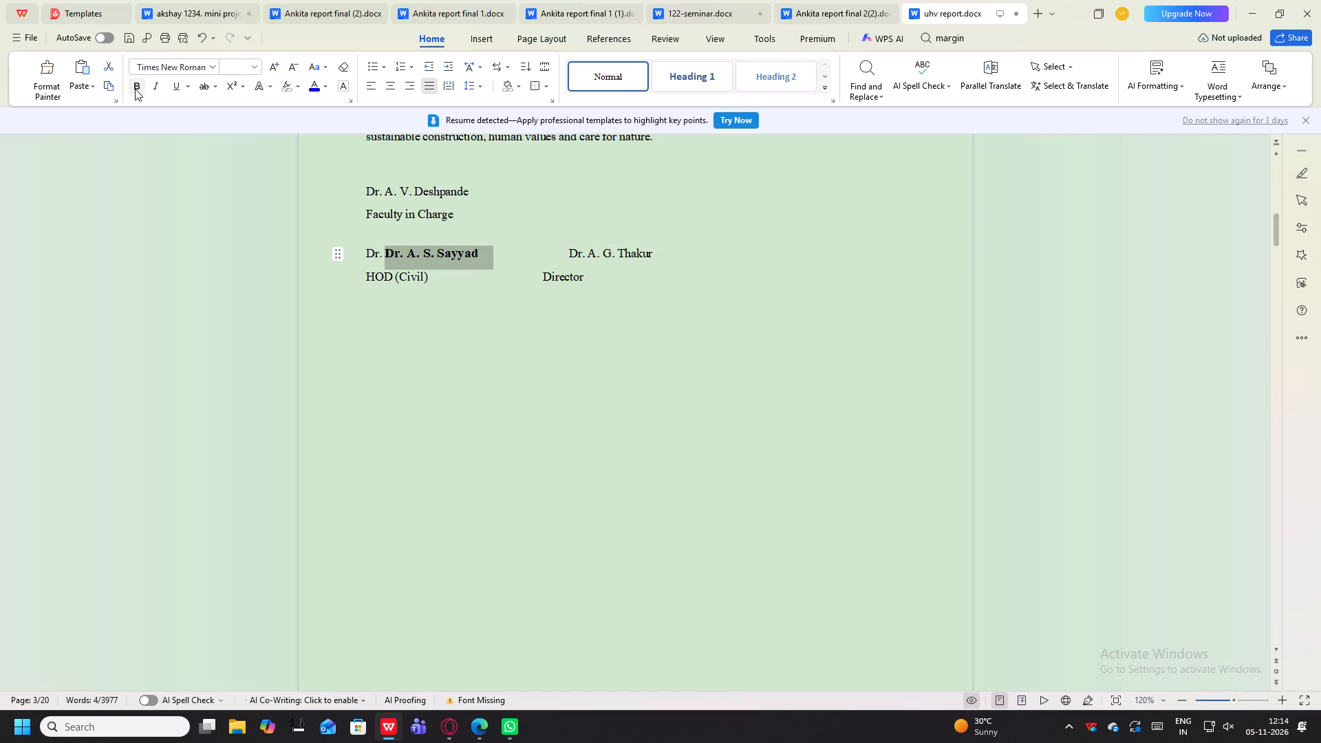
left_click(140, 86)
left_click(400, 317)
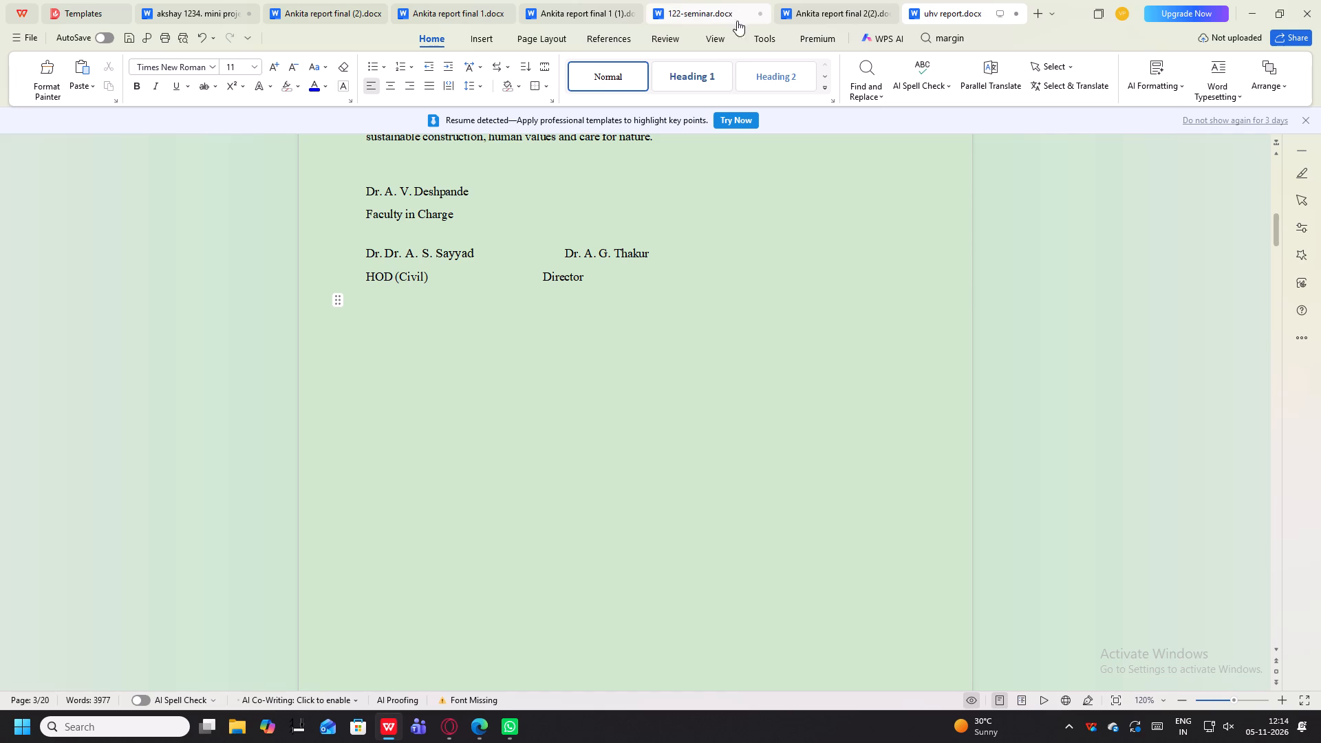
Return to the Acknowledgement page in the Ankita report final 2(2) document.
left_click(778, 15)
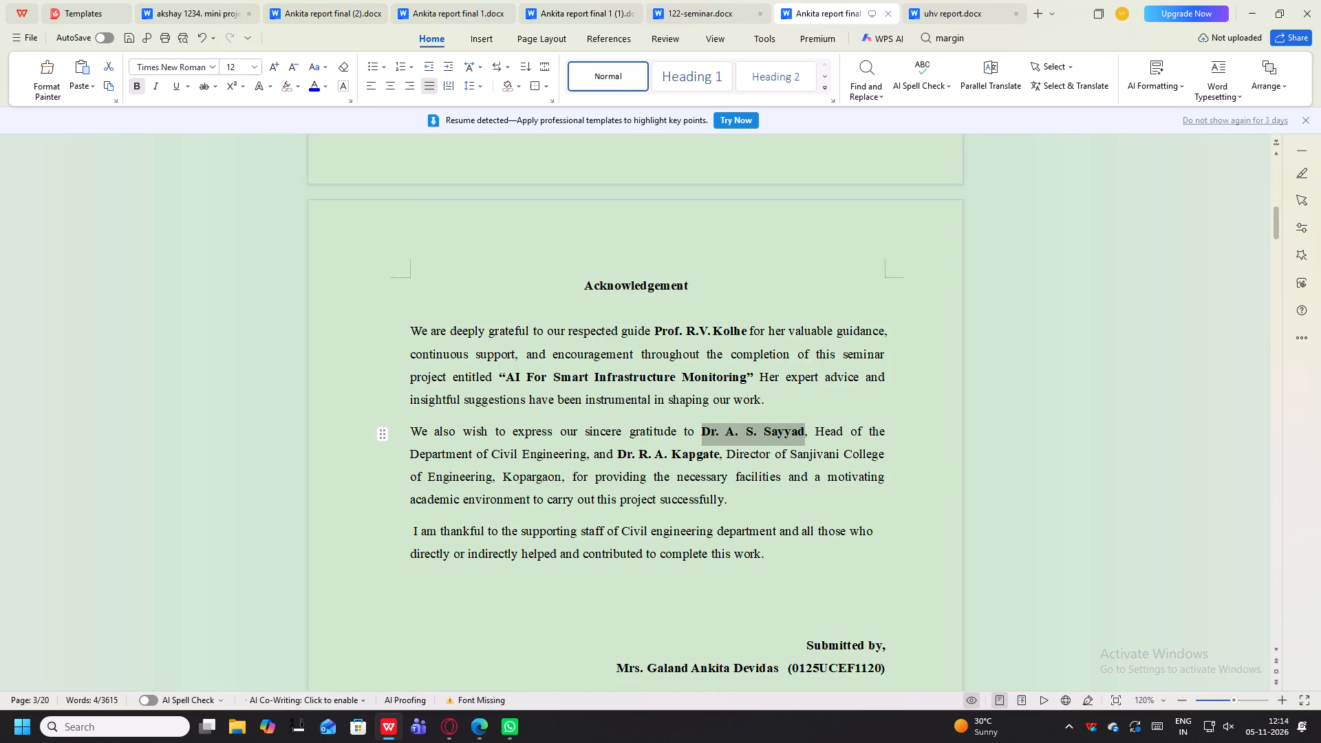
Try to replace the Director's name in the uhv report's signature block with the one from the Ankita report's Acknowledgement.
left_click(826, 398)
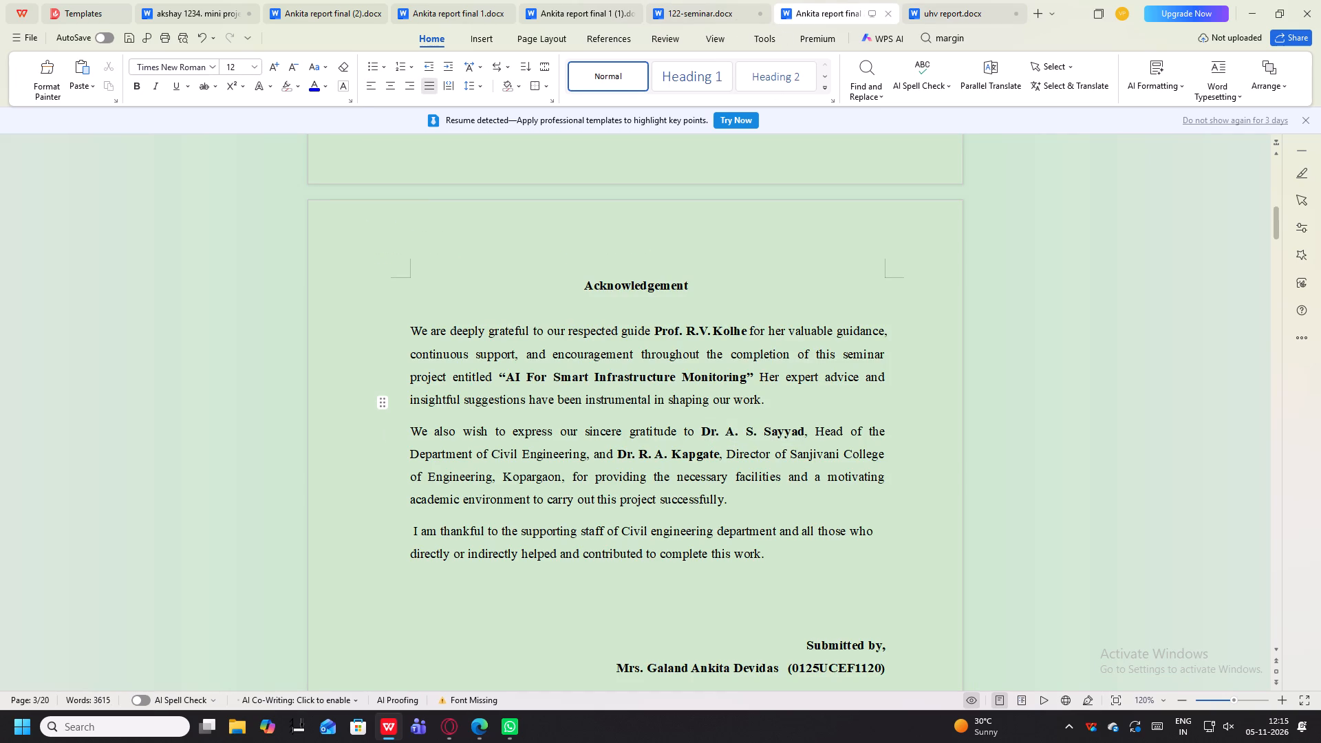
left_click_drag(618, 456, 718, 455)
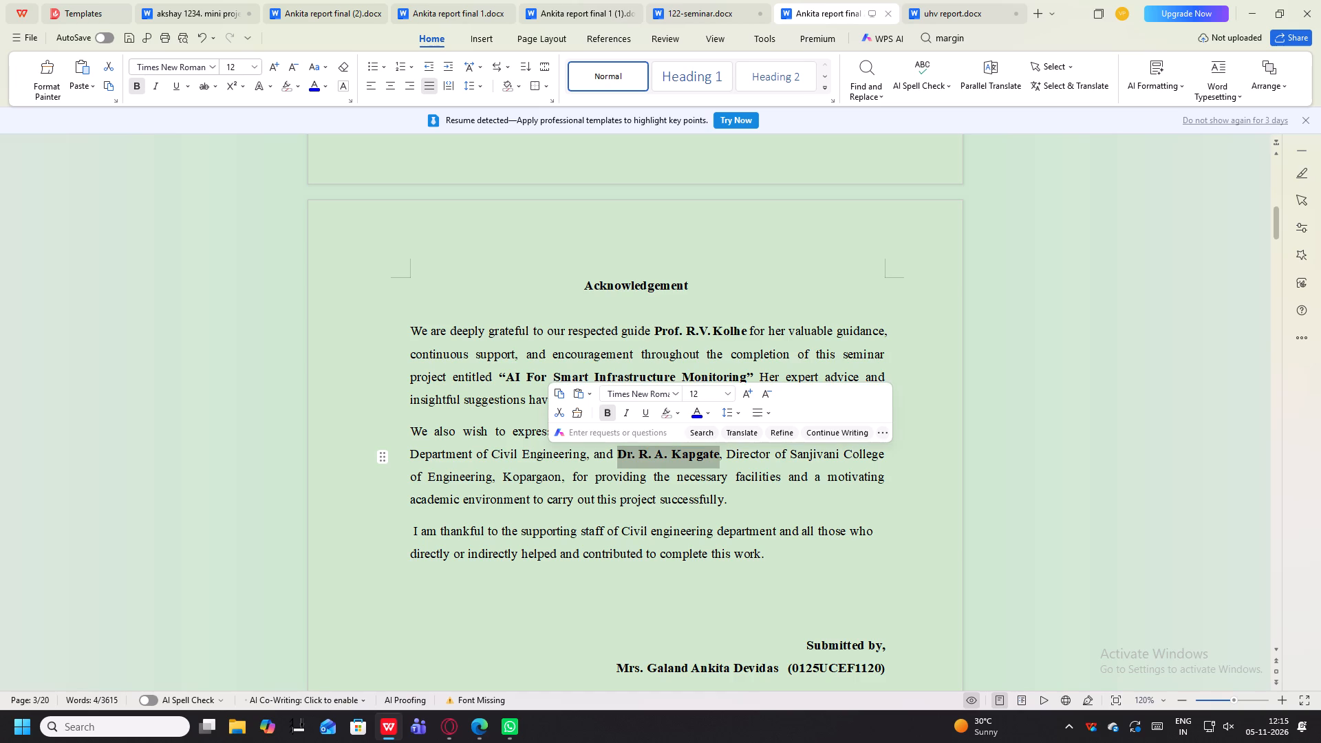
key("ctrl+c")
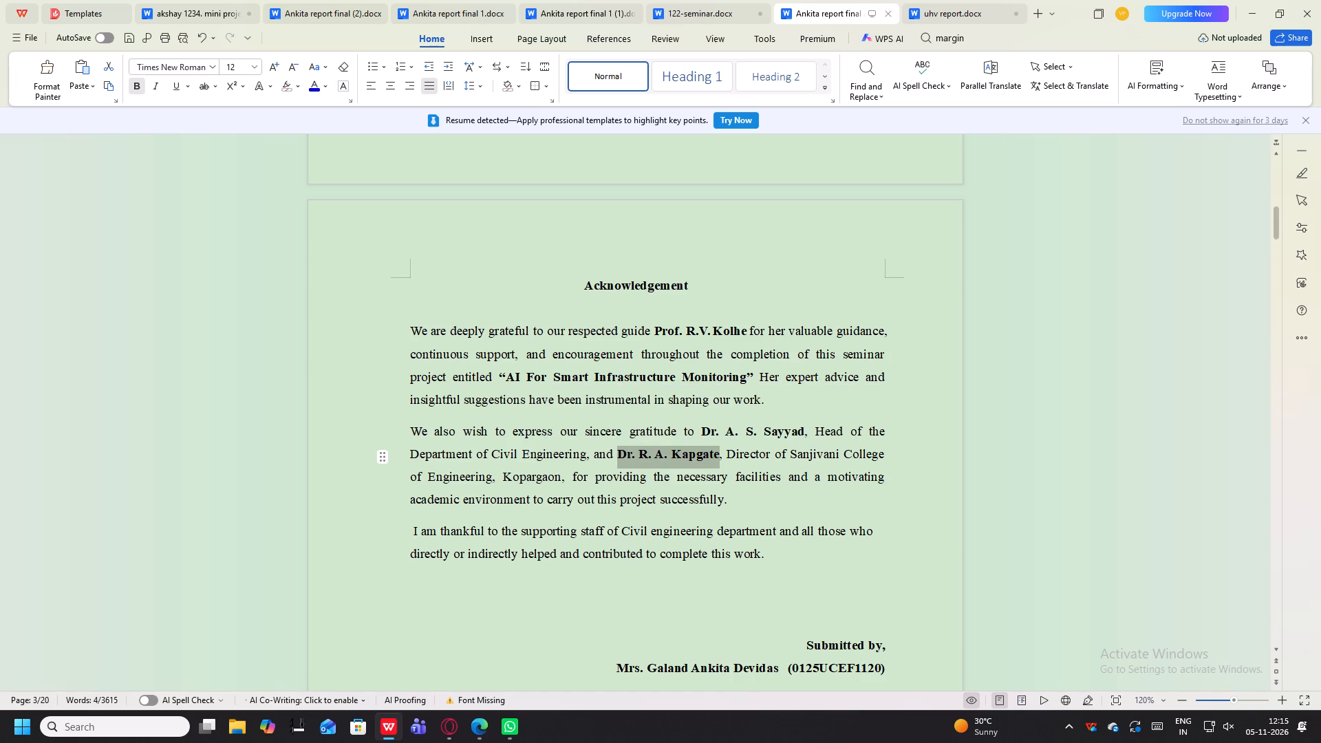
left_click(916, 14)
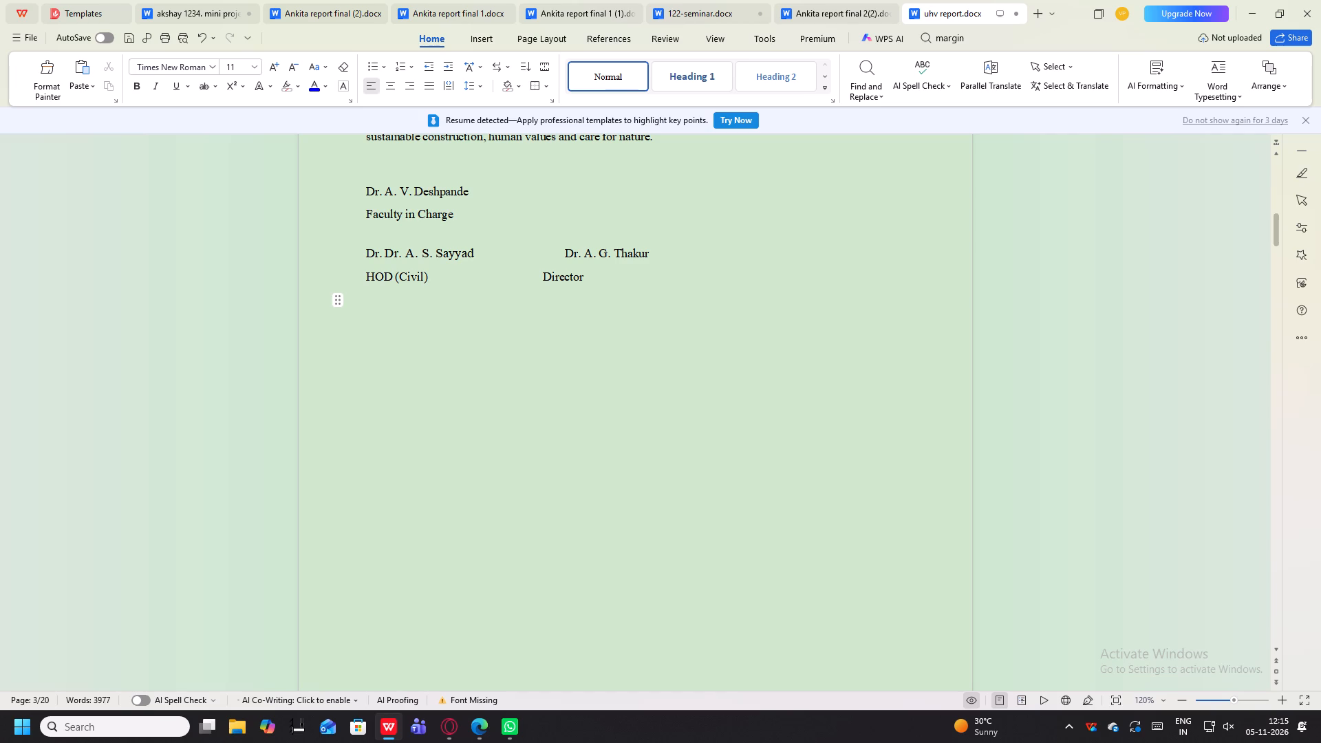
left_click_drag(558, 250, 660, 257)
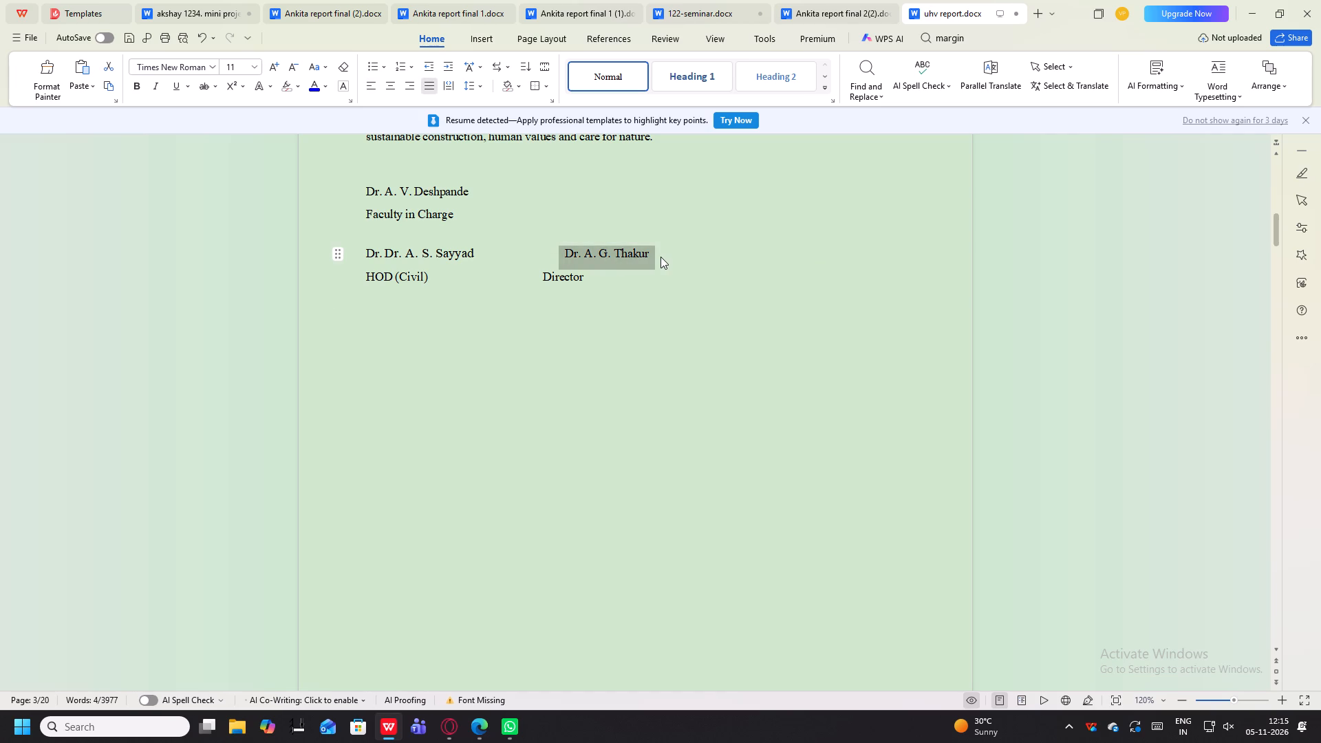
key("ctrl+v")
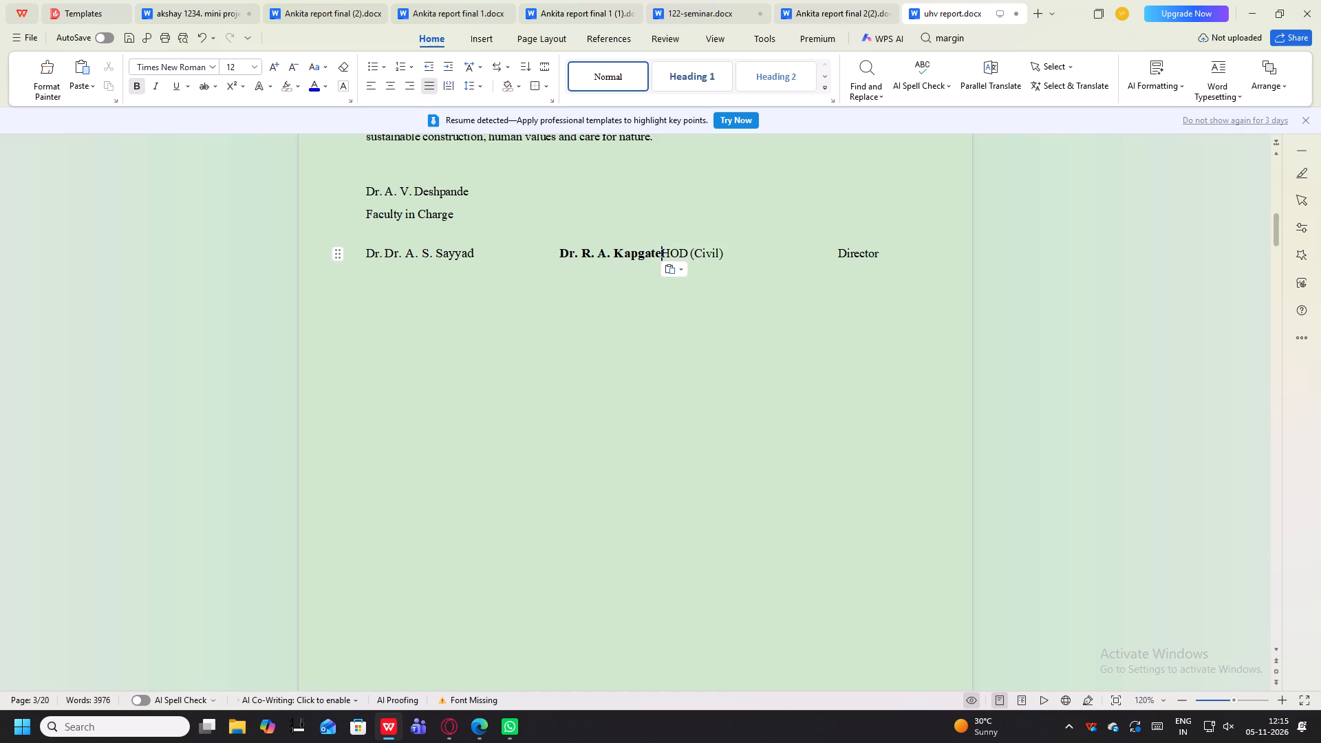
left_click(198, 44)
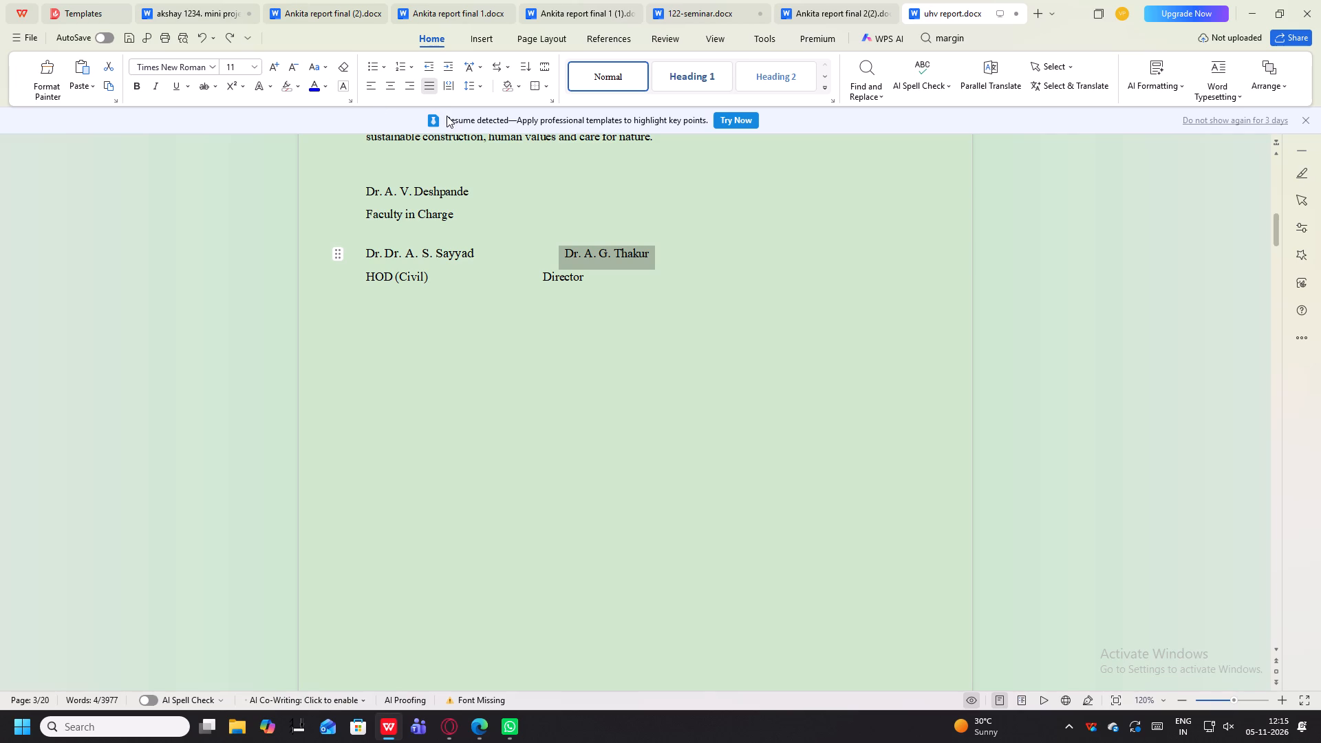
Delete the old name above the Director title in the signature block, up to its final letter r.
left_click(548, 257)
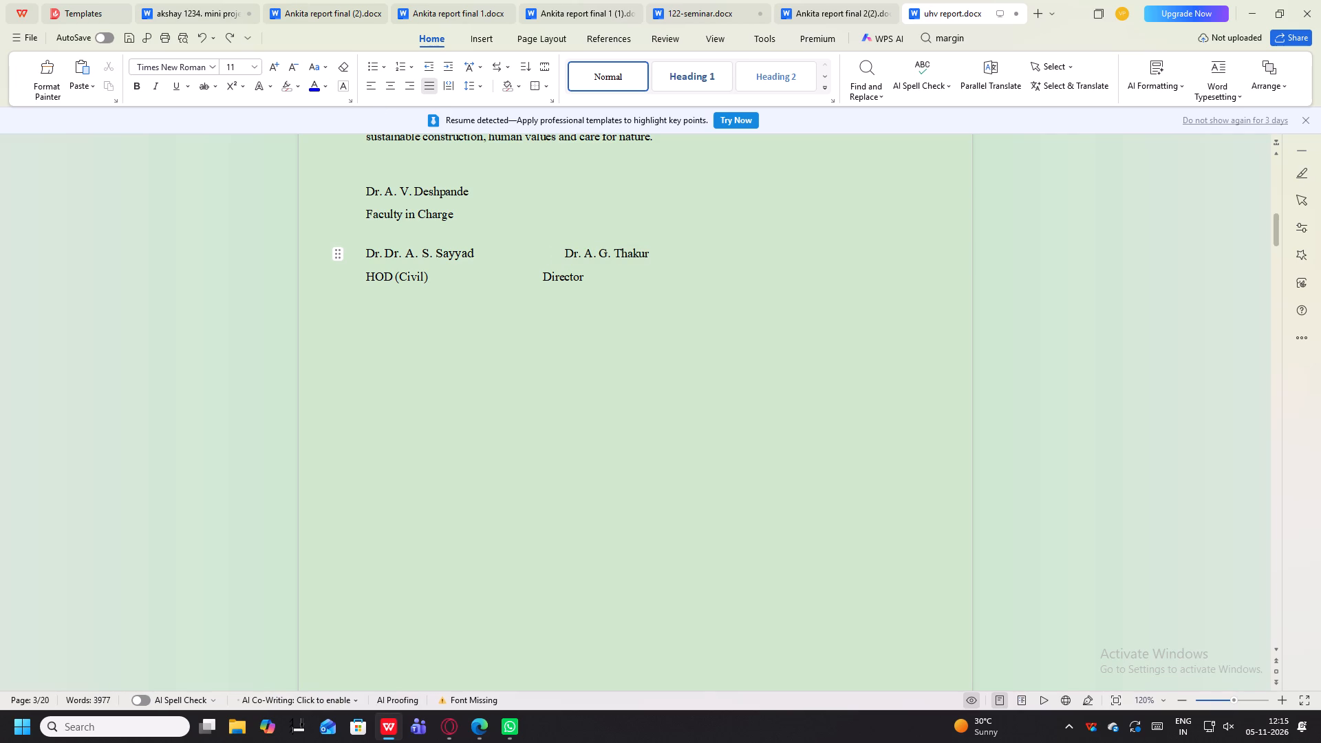
left_click(645, 255)
key("BackSpace")
key("BackSpace")
key("BackSpace")
key("BackSpace")
key("BackSpace")
key("BackSpace")
key("BackSpace")
key("BackSpace")
key("BackSpace")
key("BackSpace")
key("BackSpace")
key("BackSpace")
key("BackSpace")
key("BackSpace")
key("BackSpace")
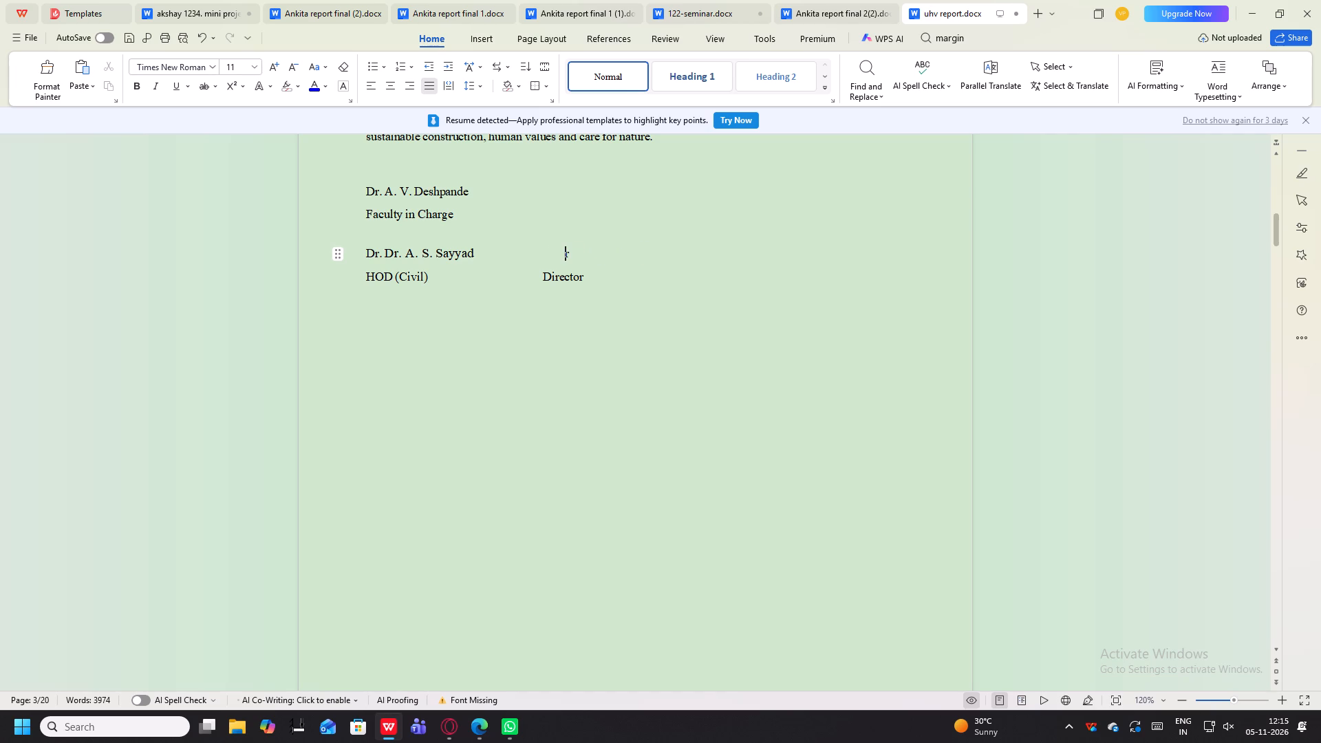
Insert five spaces before the Director title to shift it under the name position above.
left_click(539, 280)
key("space")
key("space")
key("space")
key("space")
key("space")
Remove the bold from the Director's name in the Acknowledgement of Ankita report final 2 and copy it.
left_click(808, 12)
key("ctrl+c")
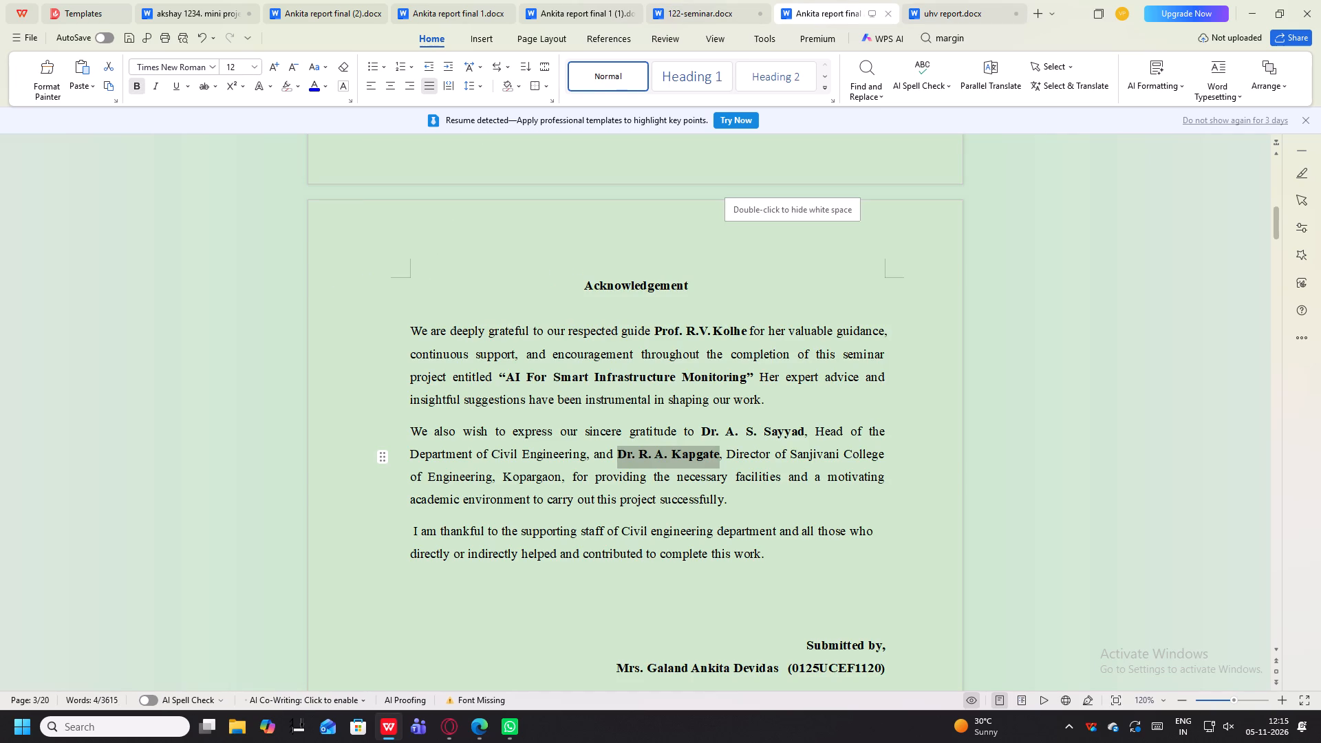
left_click(561, 211)
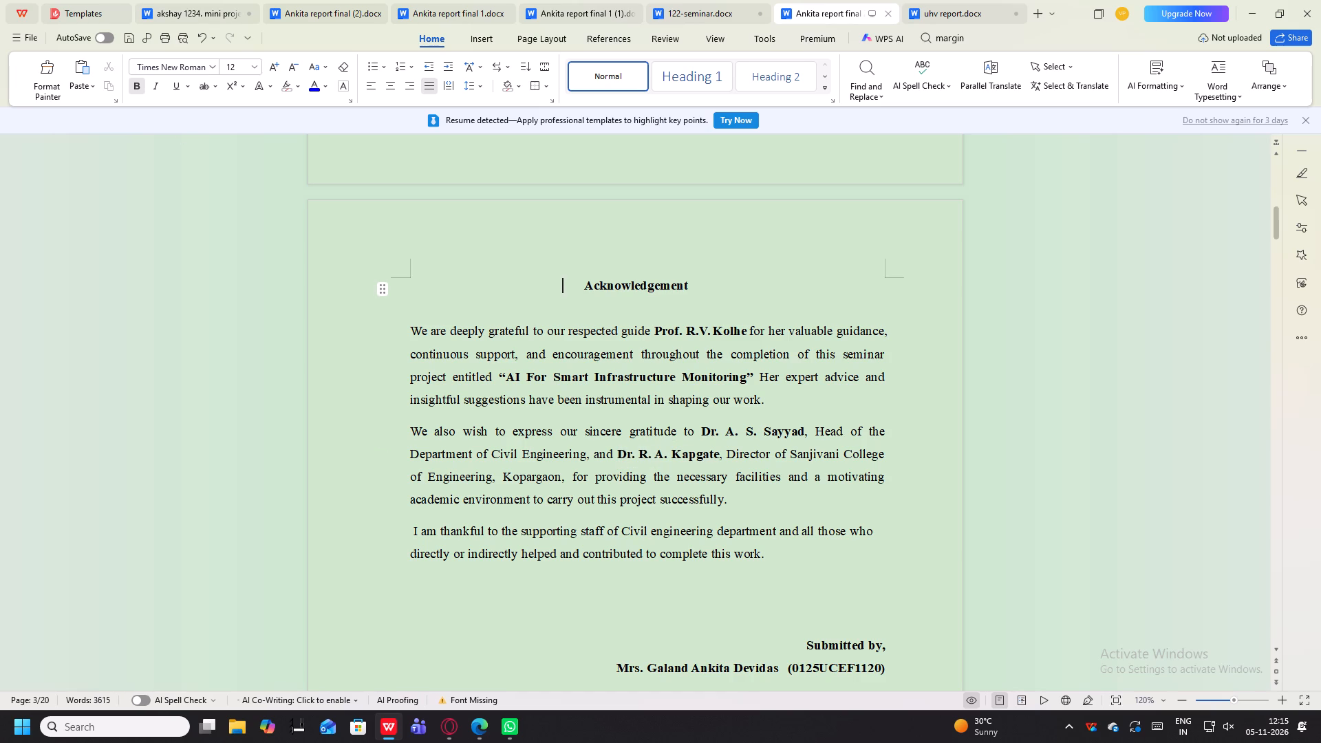
left_click_drag(619, 457, 725, 453)
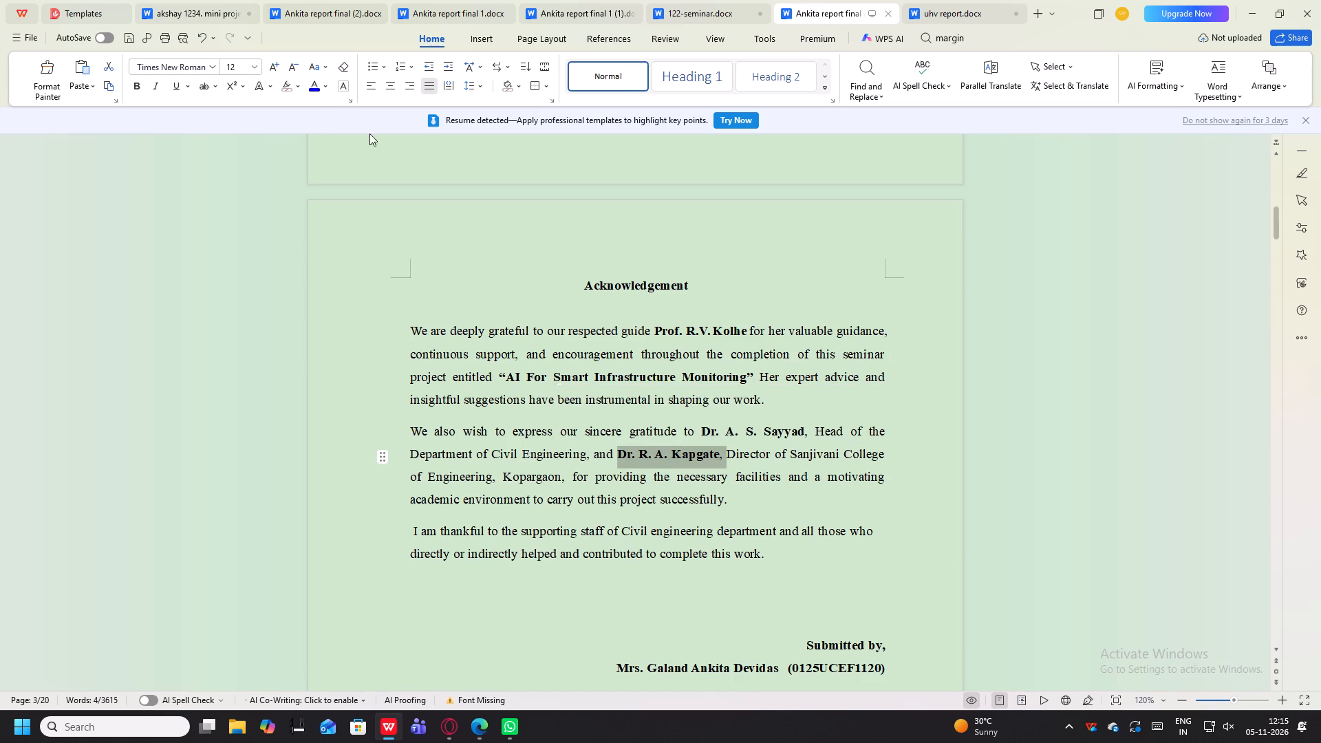
left_click(136, 84)
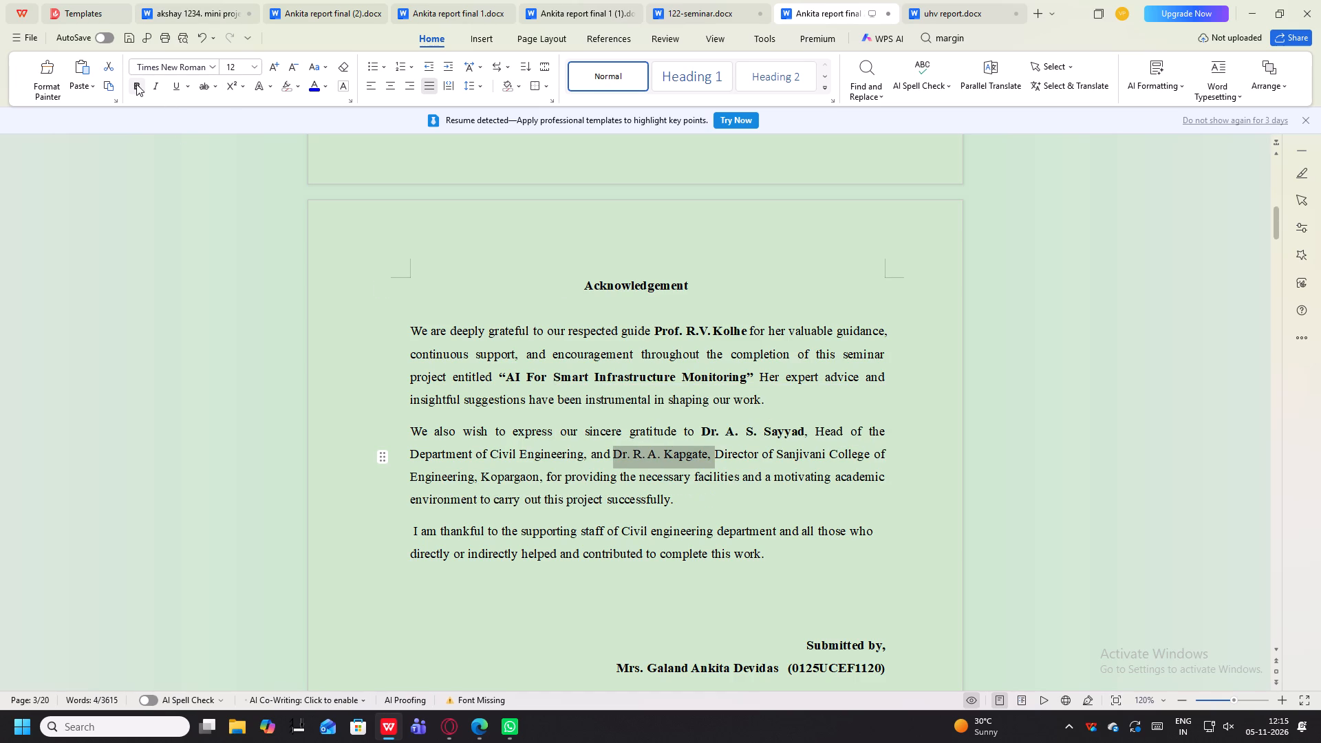
key("ctrl+c")
Replace the leftover r above Director in the uhv report with the copied name, keeping HOD (Civil) and Director on their own line.
left_click(949, 0)
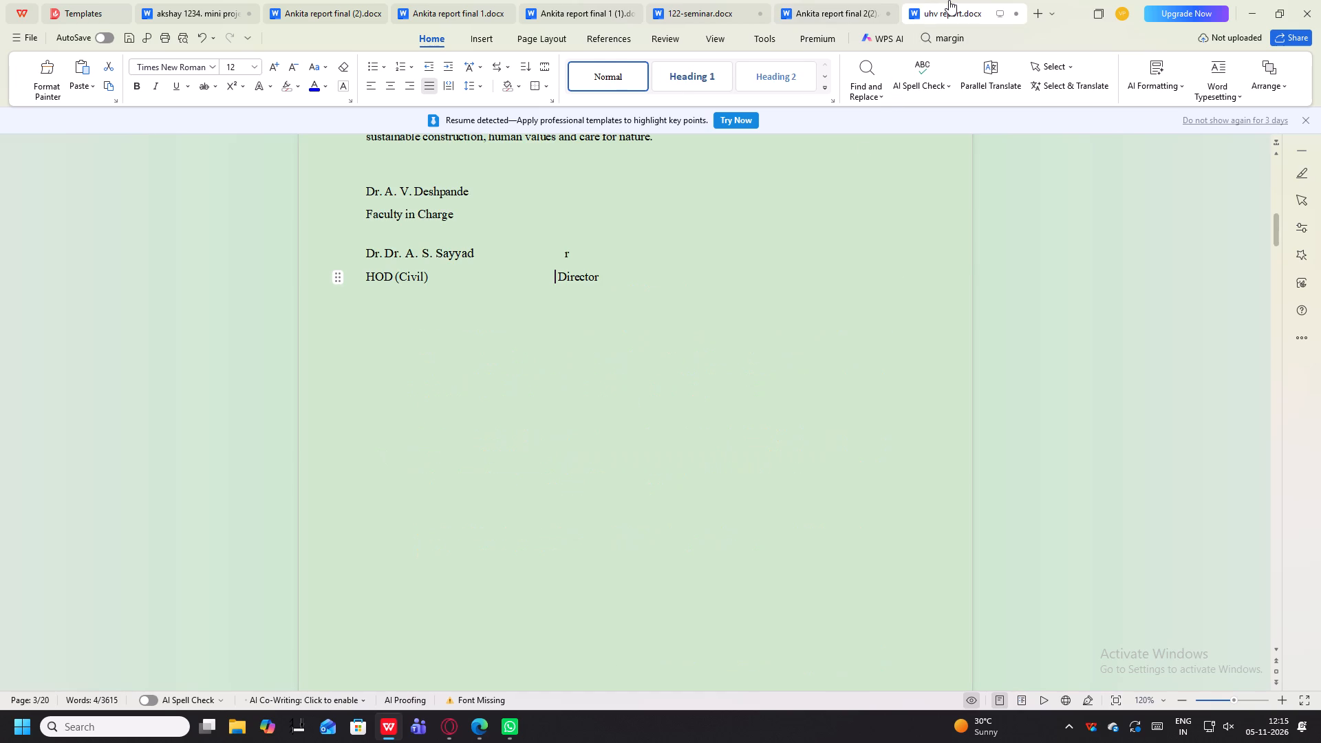
left_click_drag(556, 252, 598, 261)
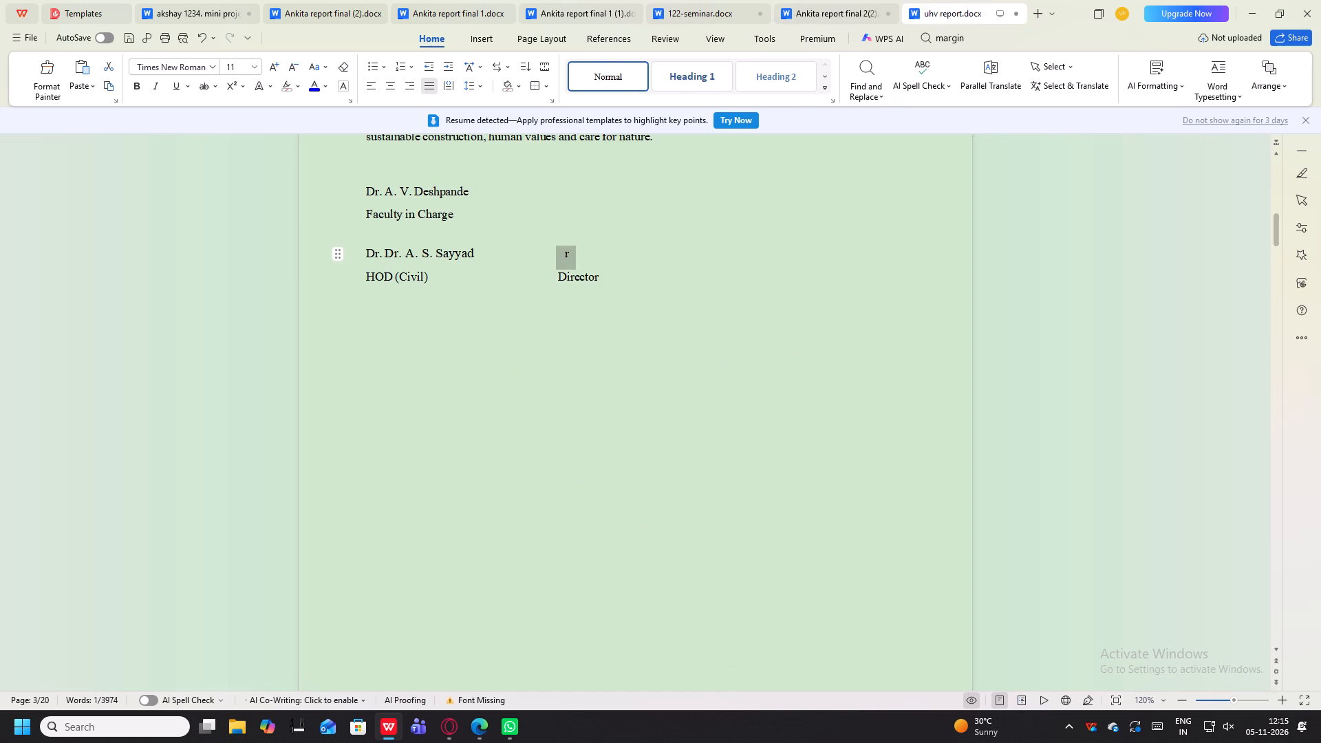
left_click_drag(598, 261, 602, 262)
key("ctrl+v")
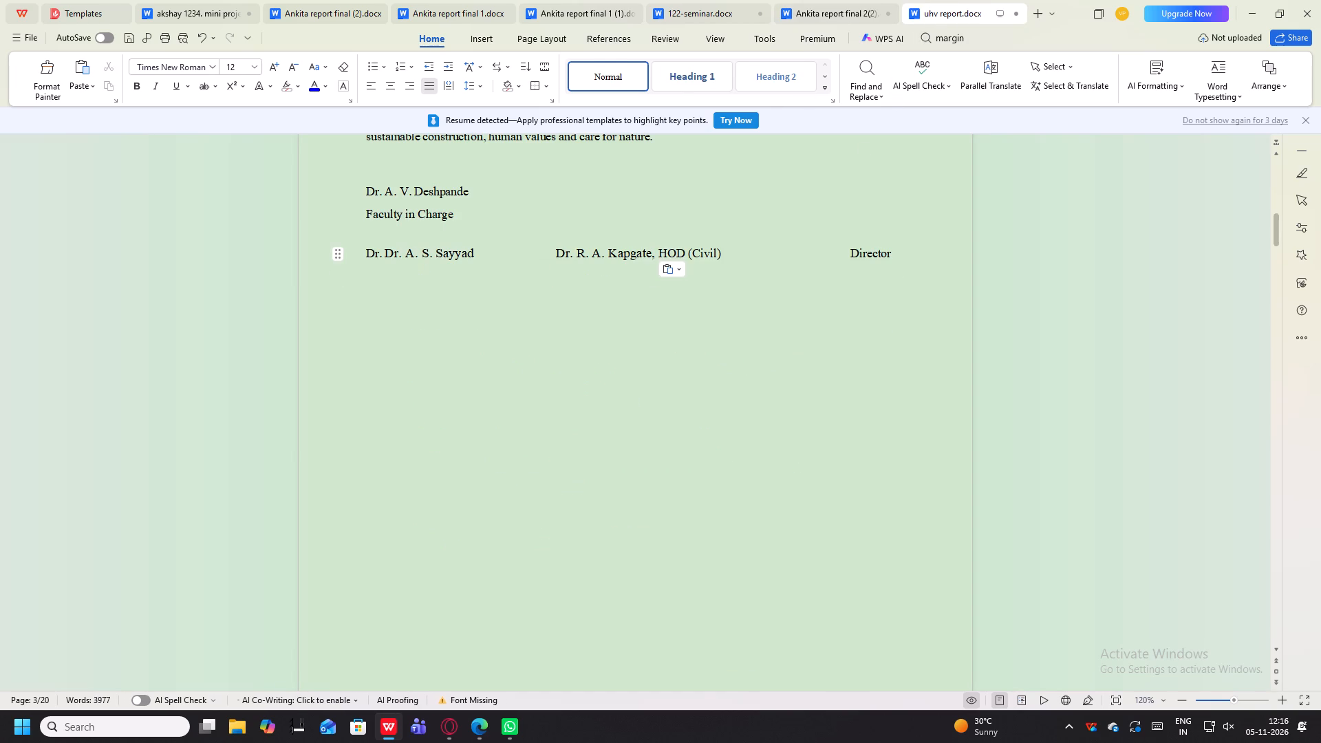
key("Return")
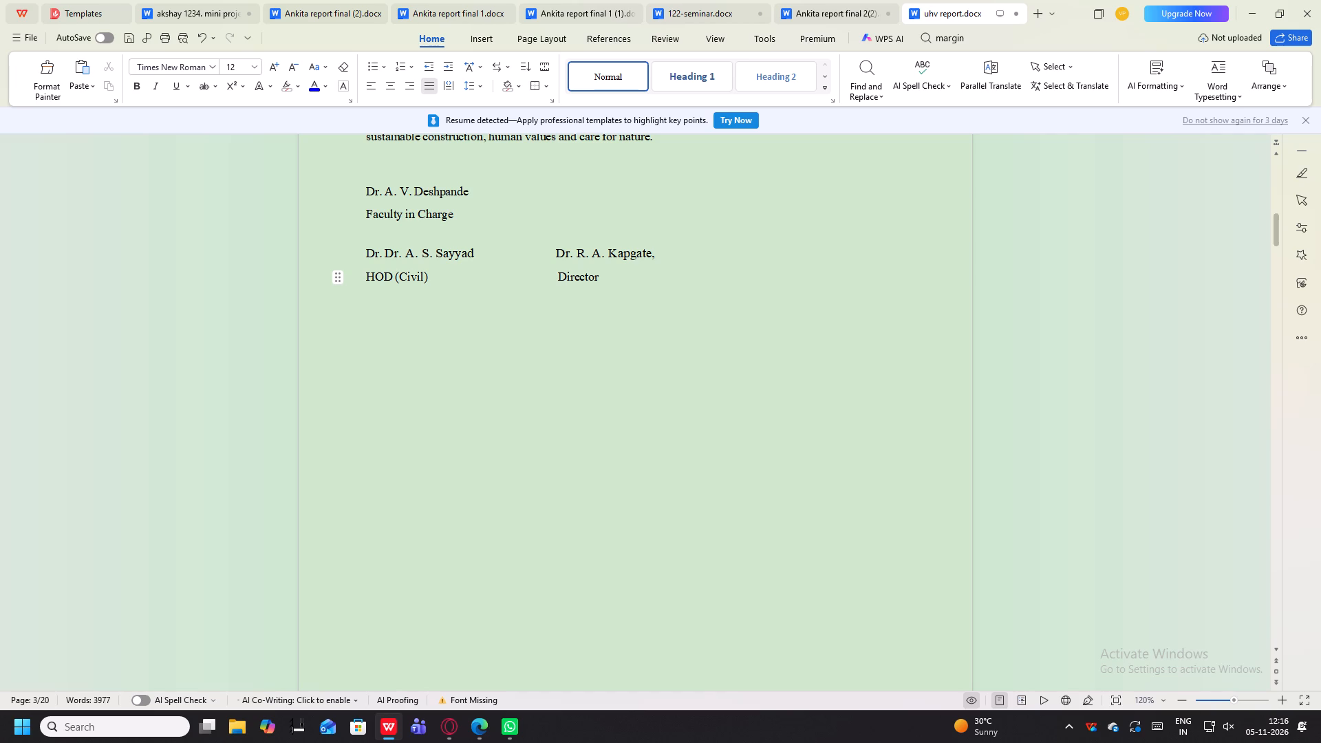
Delete the comma and trailing space after the Director's name in the signature block.
left_click(660, 253)
key("BackSpace")
key("BackSpace")
Delete the duplicate Dr. and its space before the HOD's name in the Certificate signature block.
left_click(383, 257)
key("BackSpace")
key("BackSpace")
key("BackSpace")
key("BackSpace")
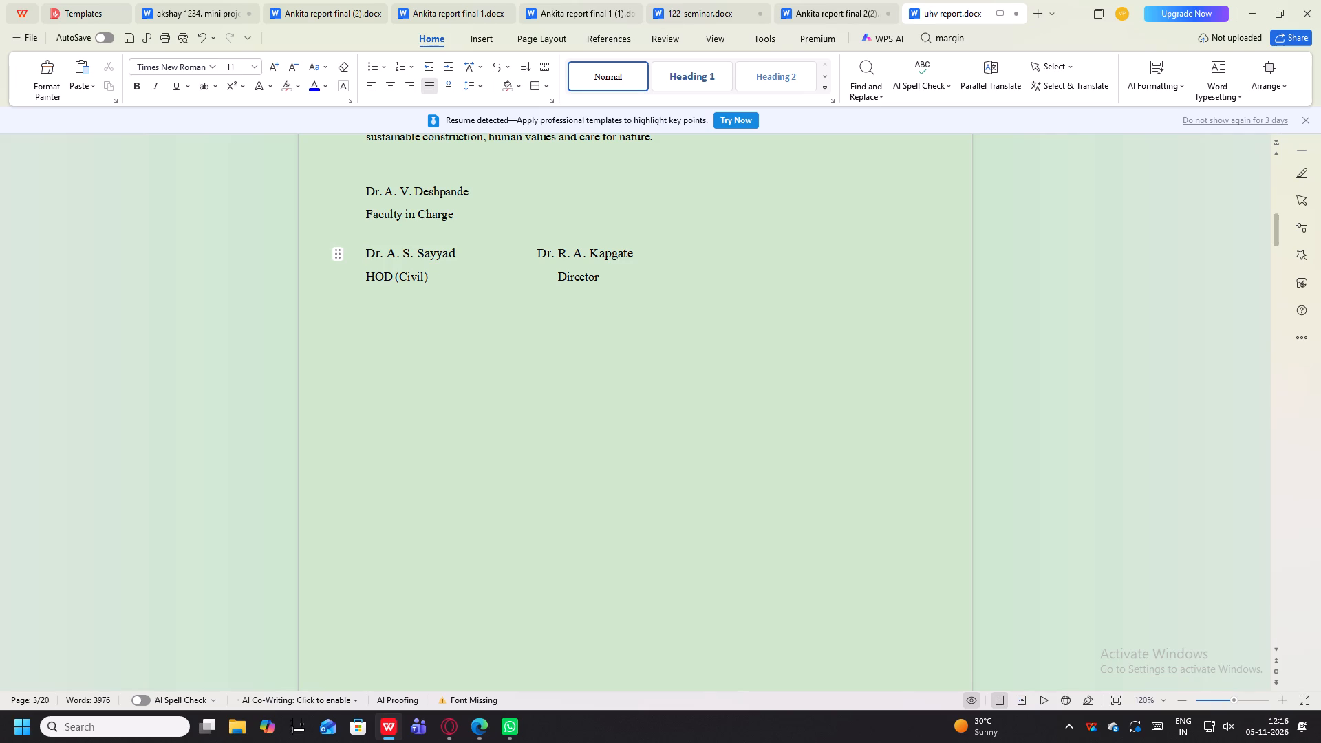
Remove seven spaces before the Director title so it lines up with the start of the name above it.
left_click(557, 284)
key("BackSpace")
key("BackSpace")
key("BackSpace")
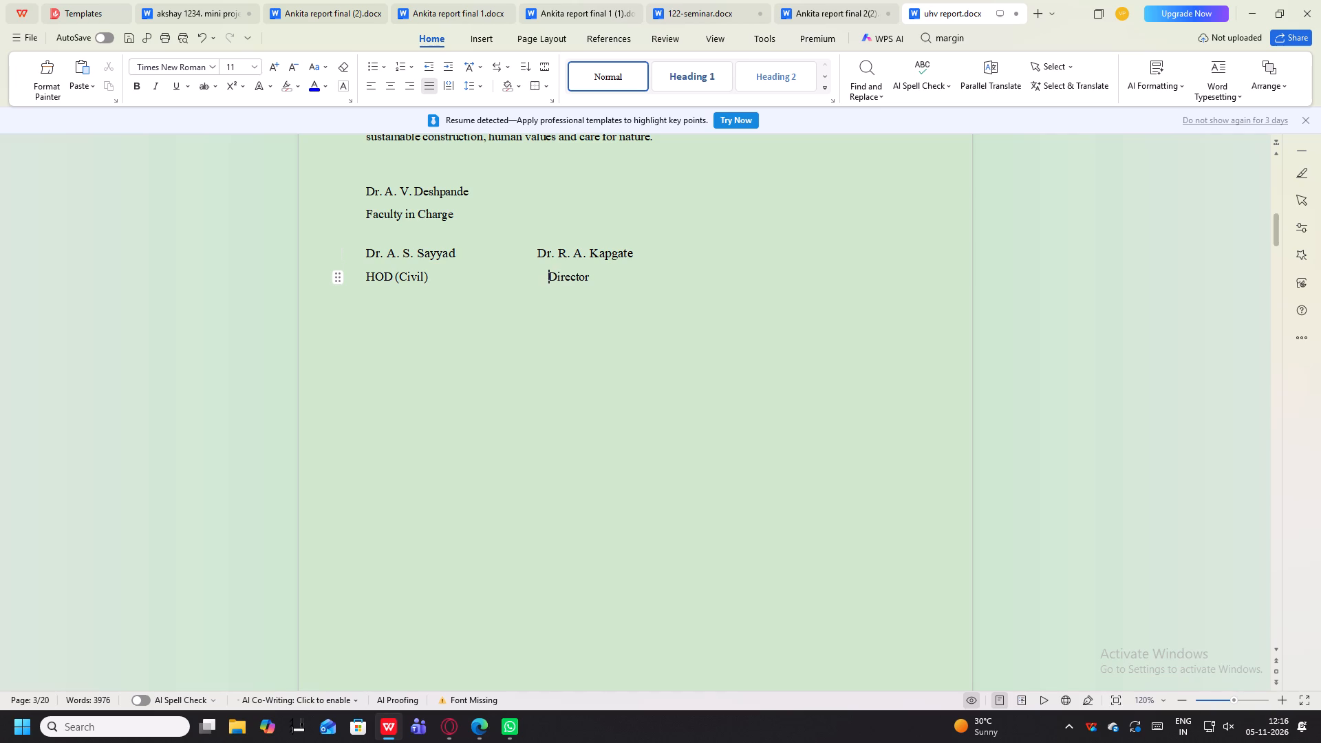
key("BackSpace")
key("BackSpace")
key("BackSpace")
key("BackSpace")
key("ctrl+Menu")
left_click(735, 366)
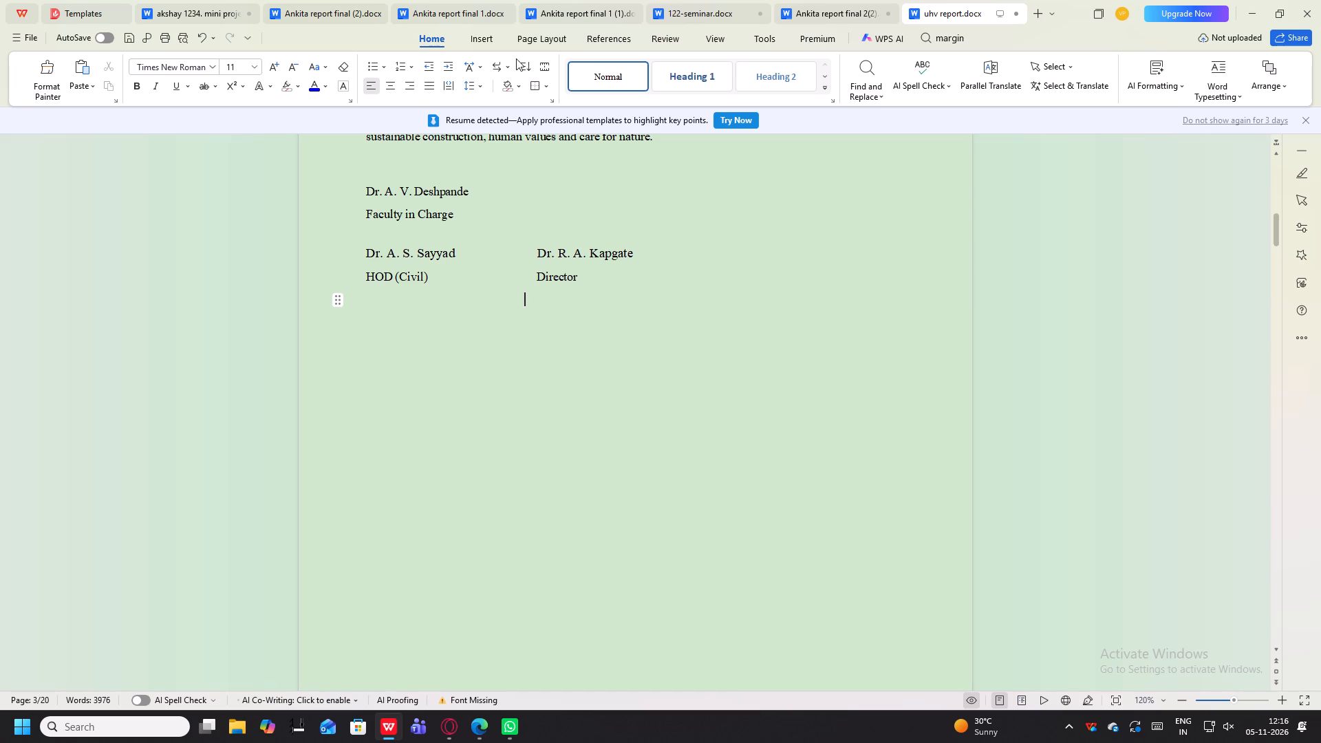
Open Save As for the uhv report to save the edited document.
scroll(474, 219, "up", 3)
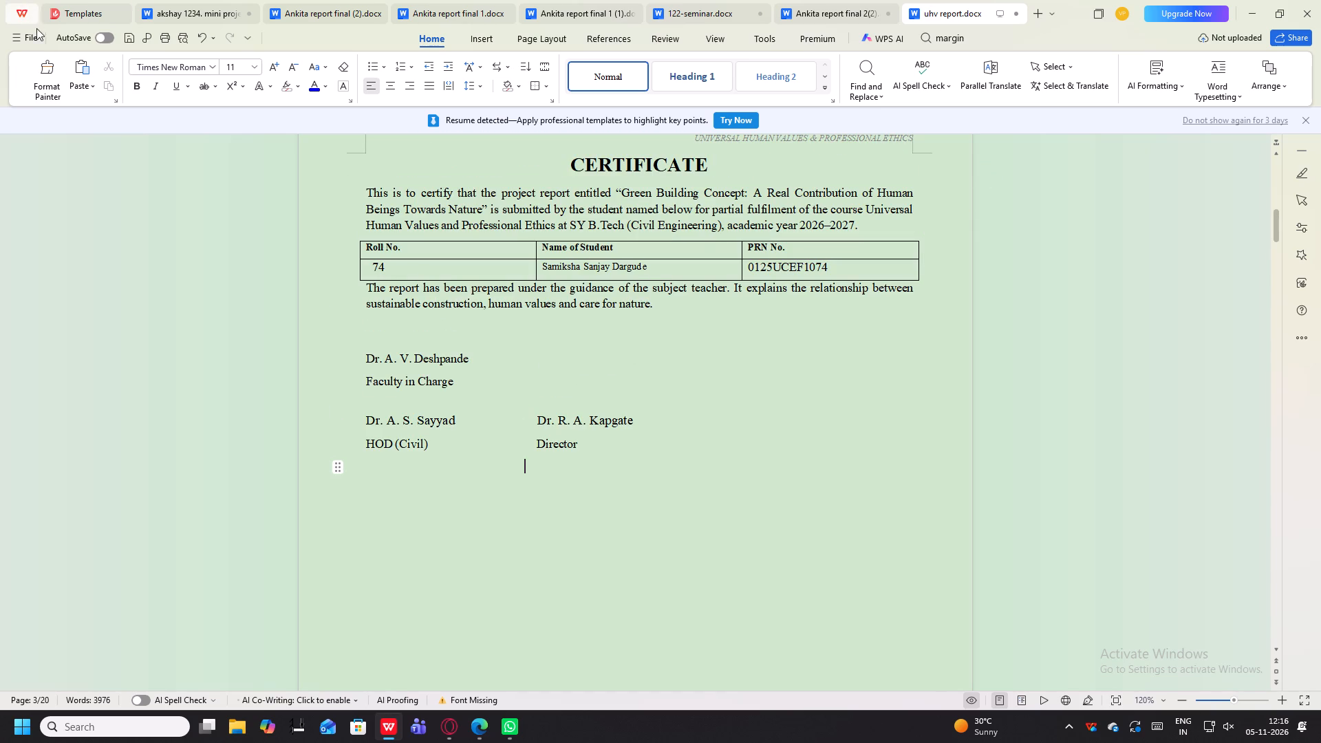
left_click(31, 45)
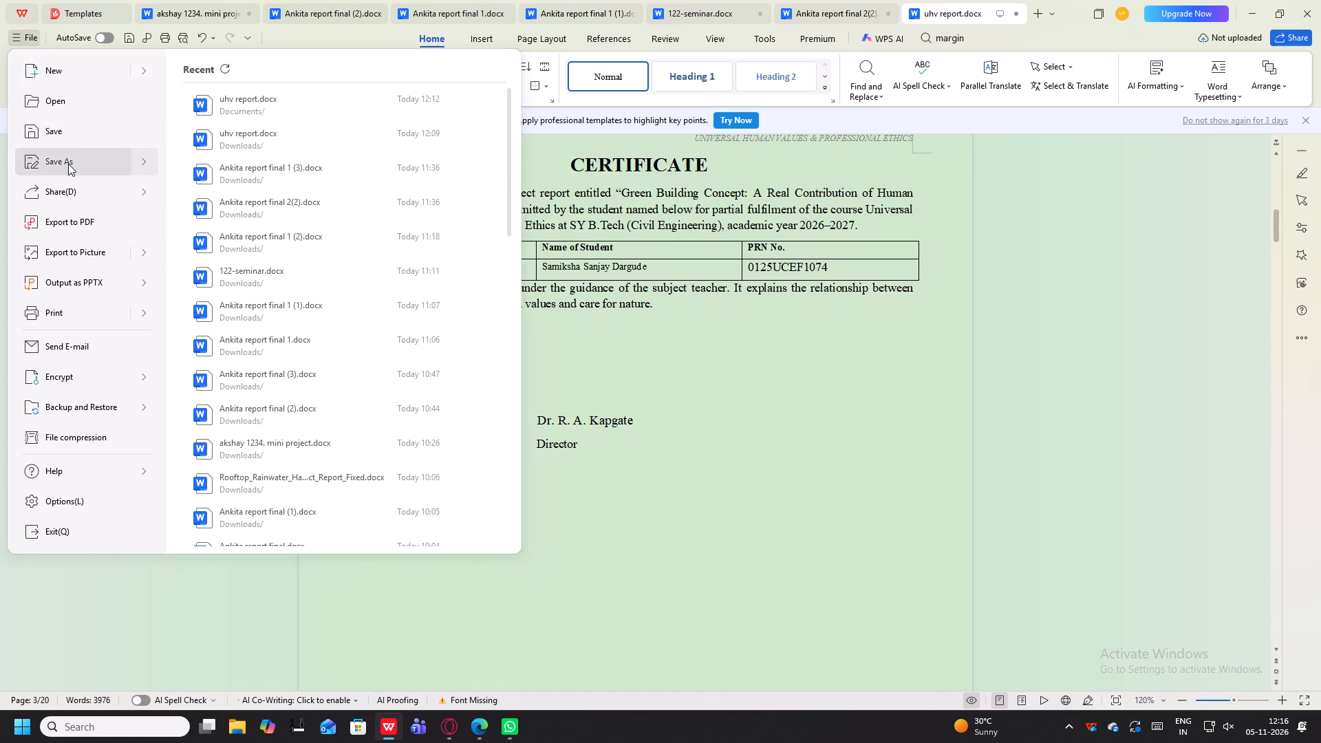
left_click(68, 164)
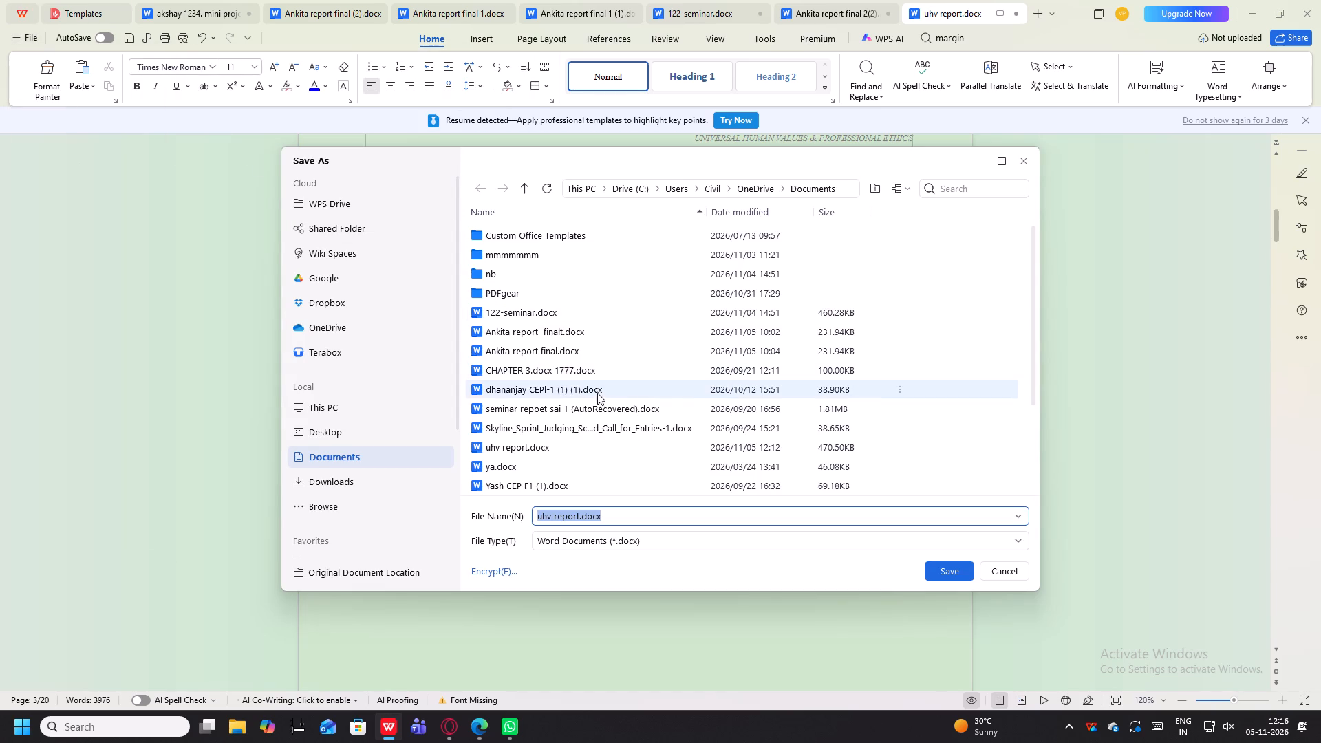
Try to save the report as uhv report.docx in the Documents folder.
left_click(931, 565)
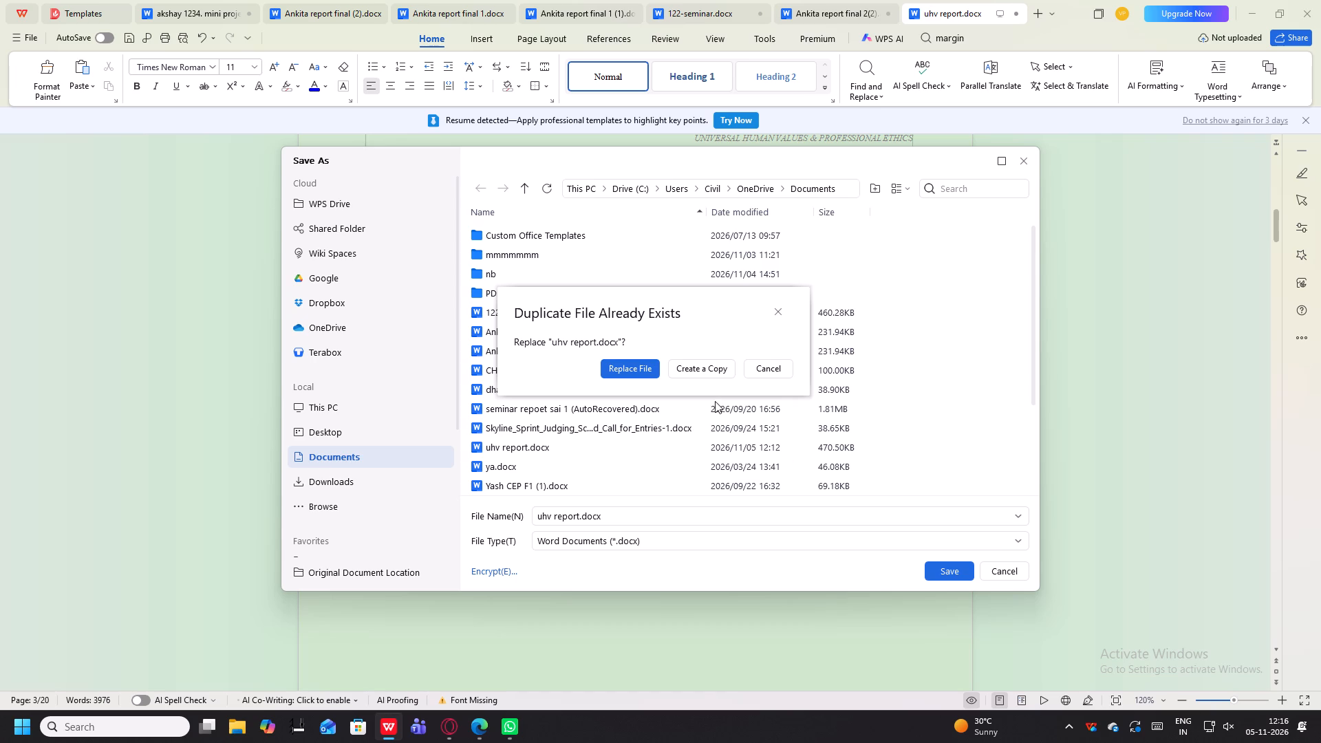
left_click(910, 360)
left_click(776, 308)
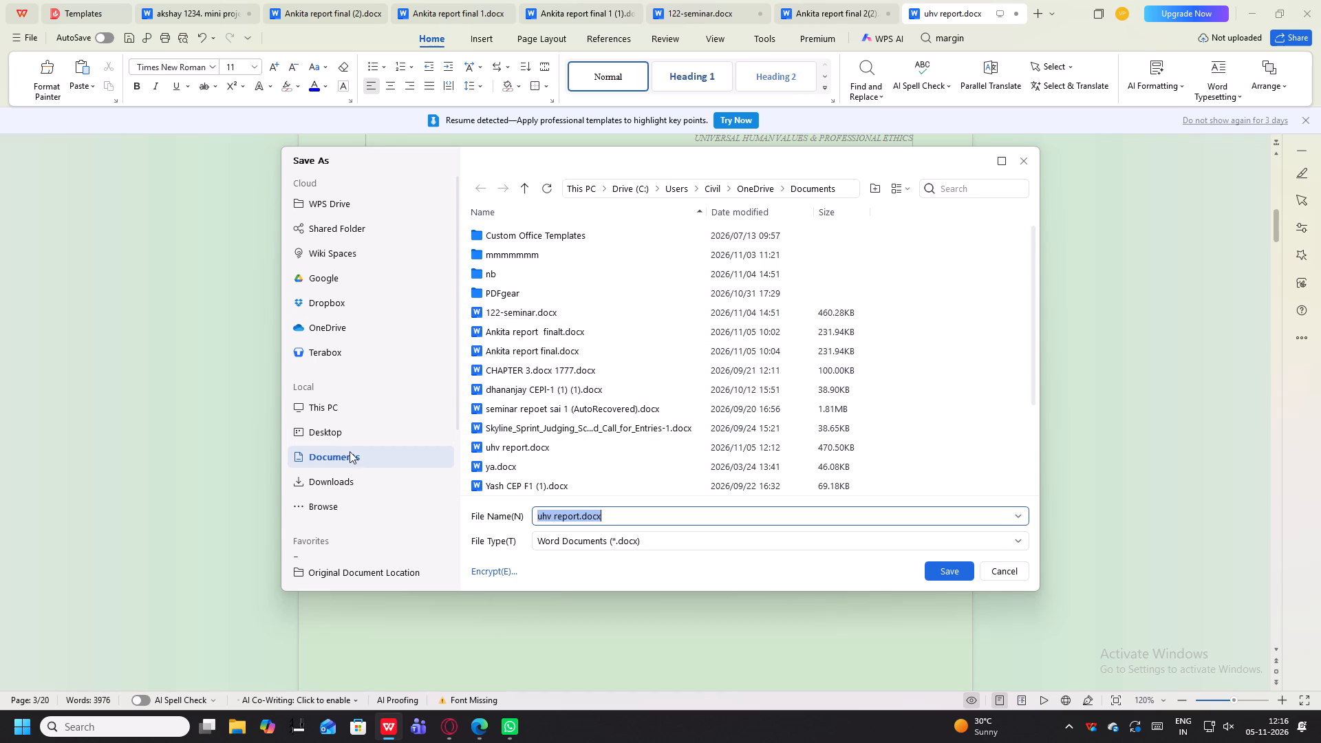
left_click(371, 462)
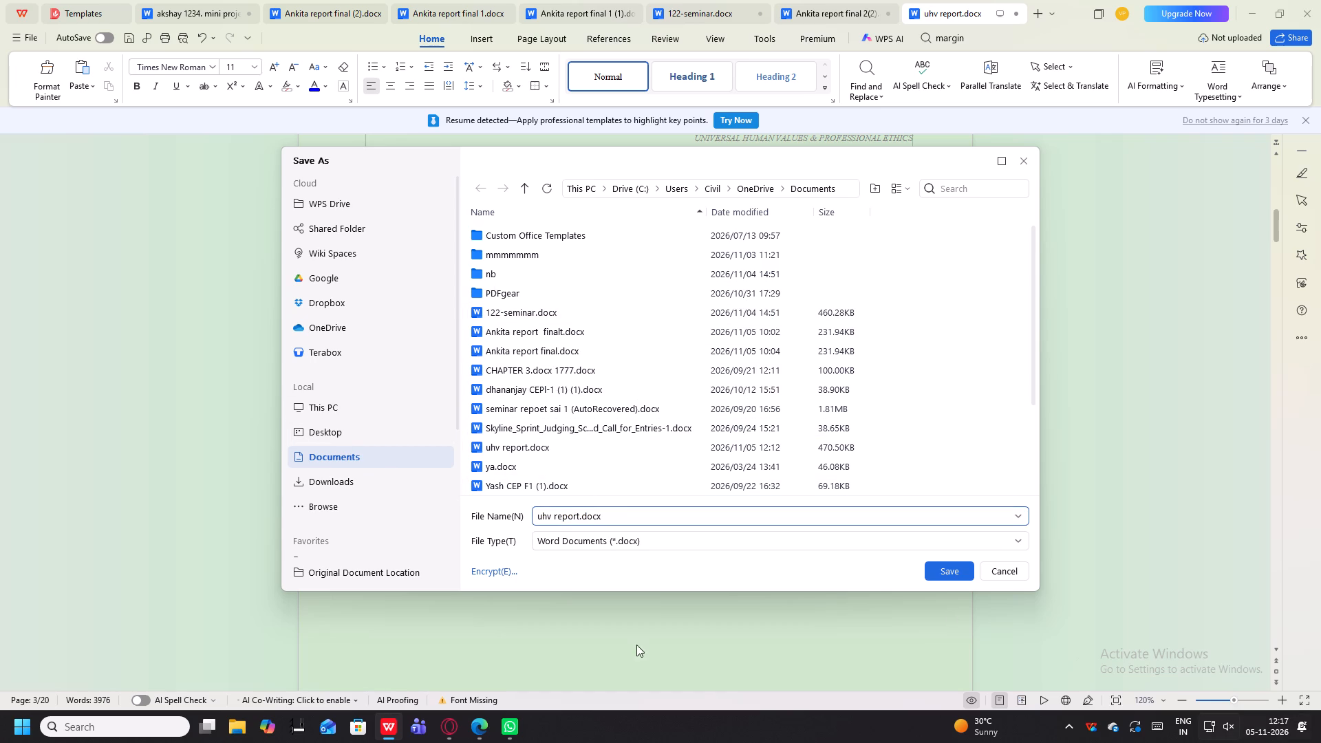
Save uhv report.docx to the Documents folder as a copy instead of replacing the existing file.
left_click(950, 576)
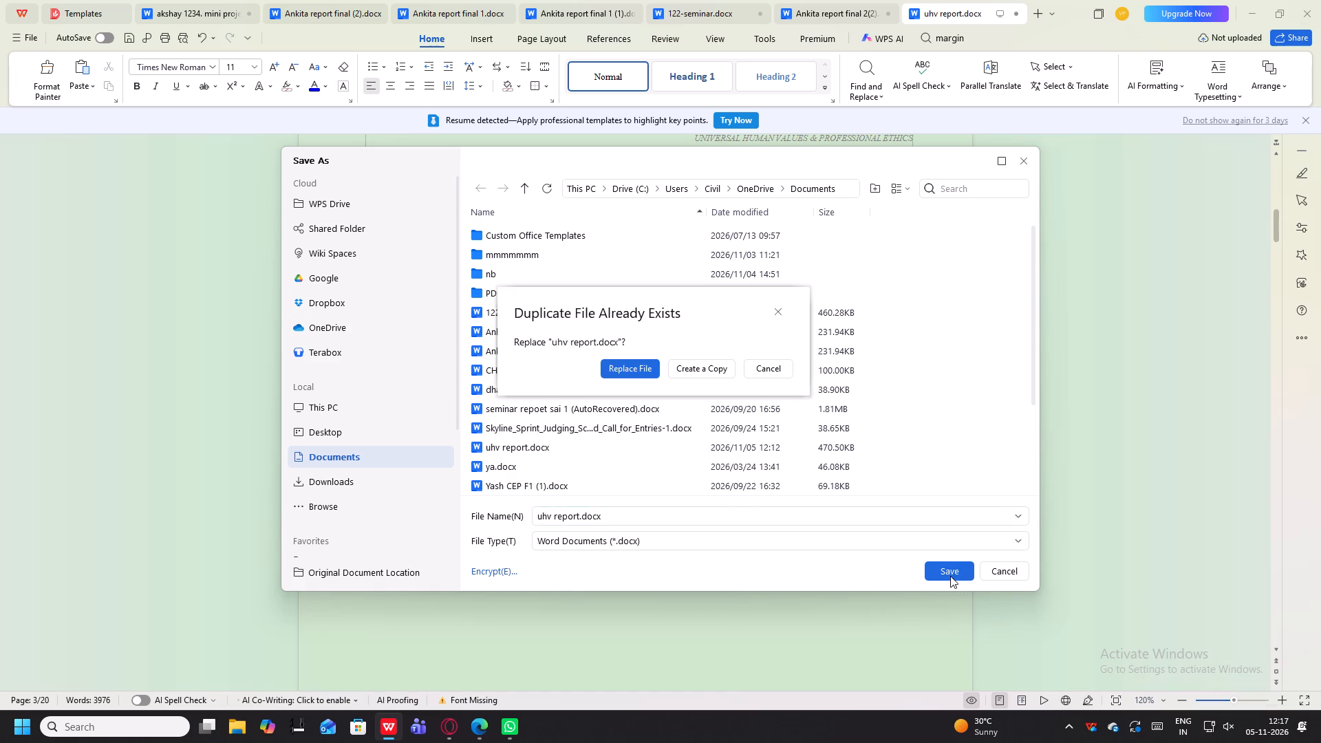
left_click(698, 375)
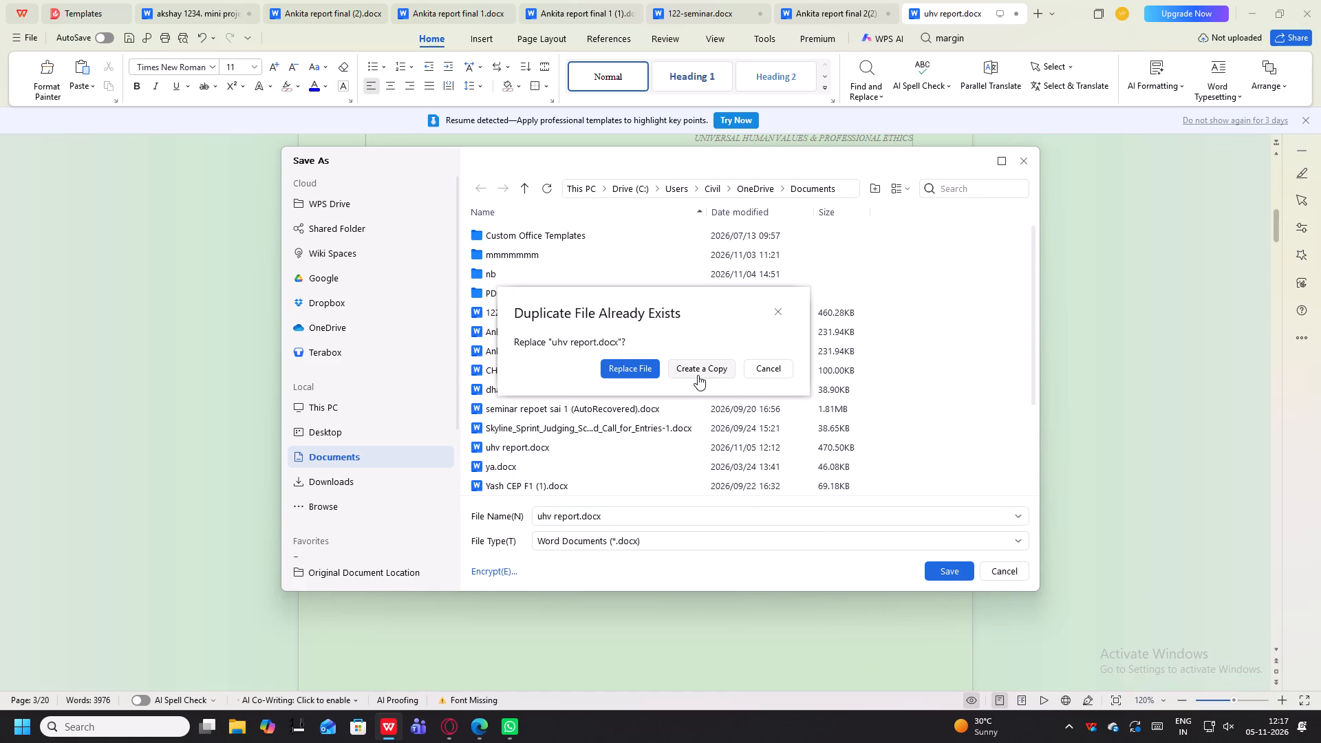
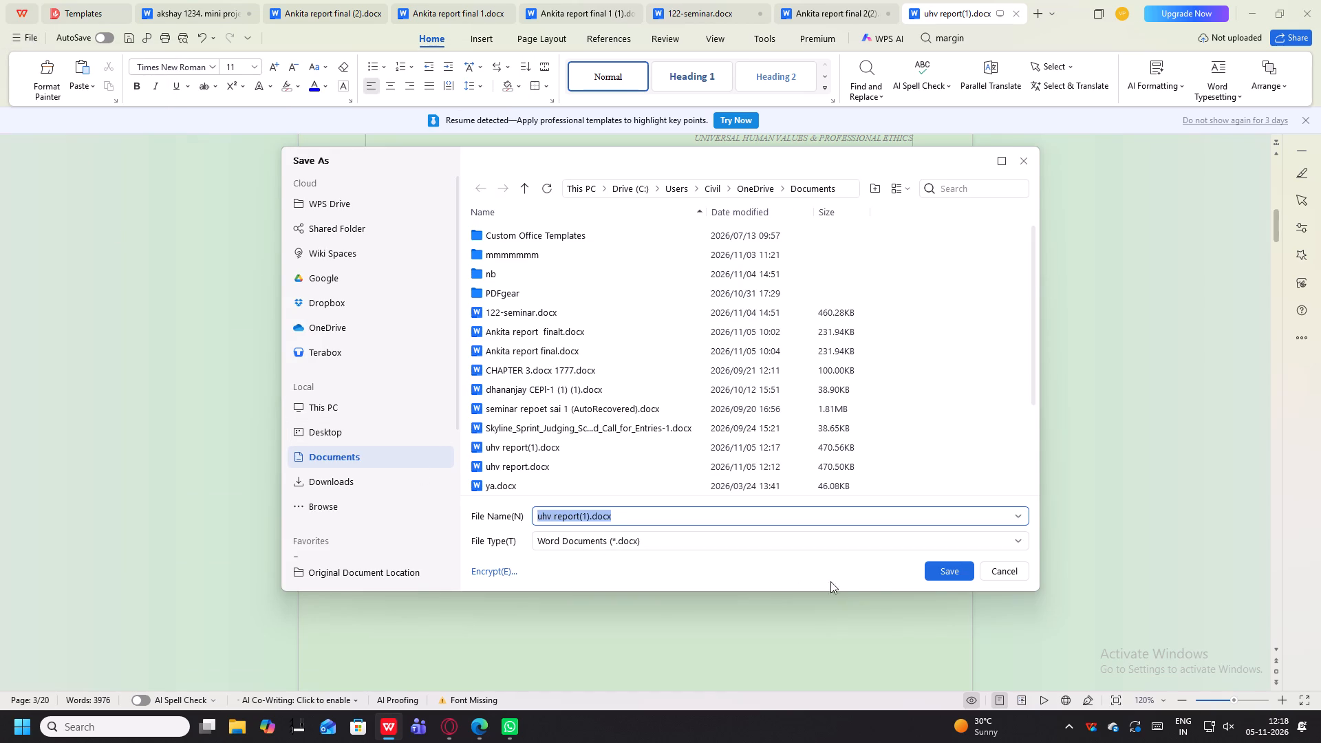
Save the report as uhv report(1).docx in the Documents folder, replacing the existing file of that name.
left_click(945, 566)
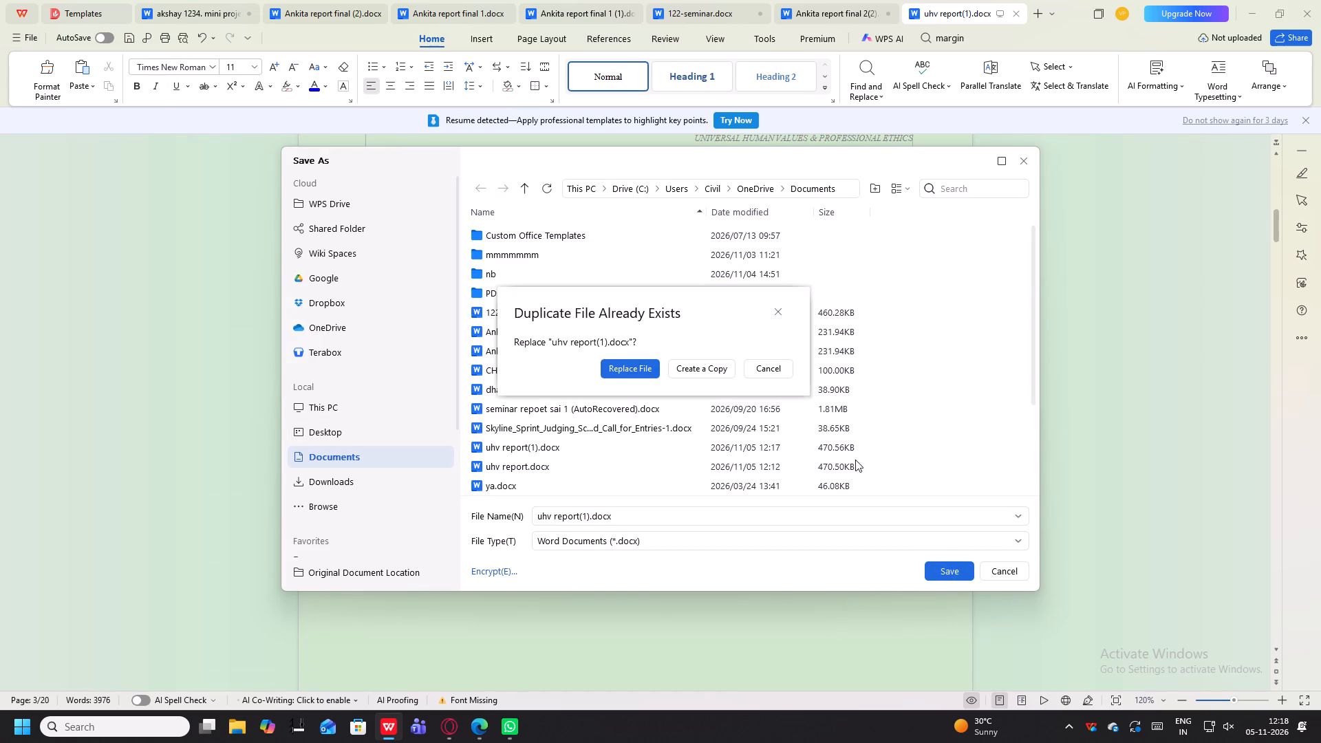
left_click(611, 365)
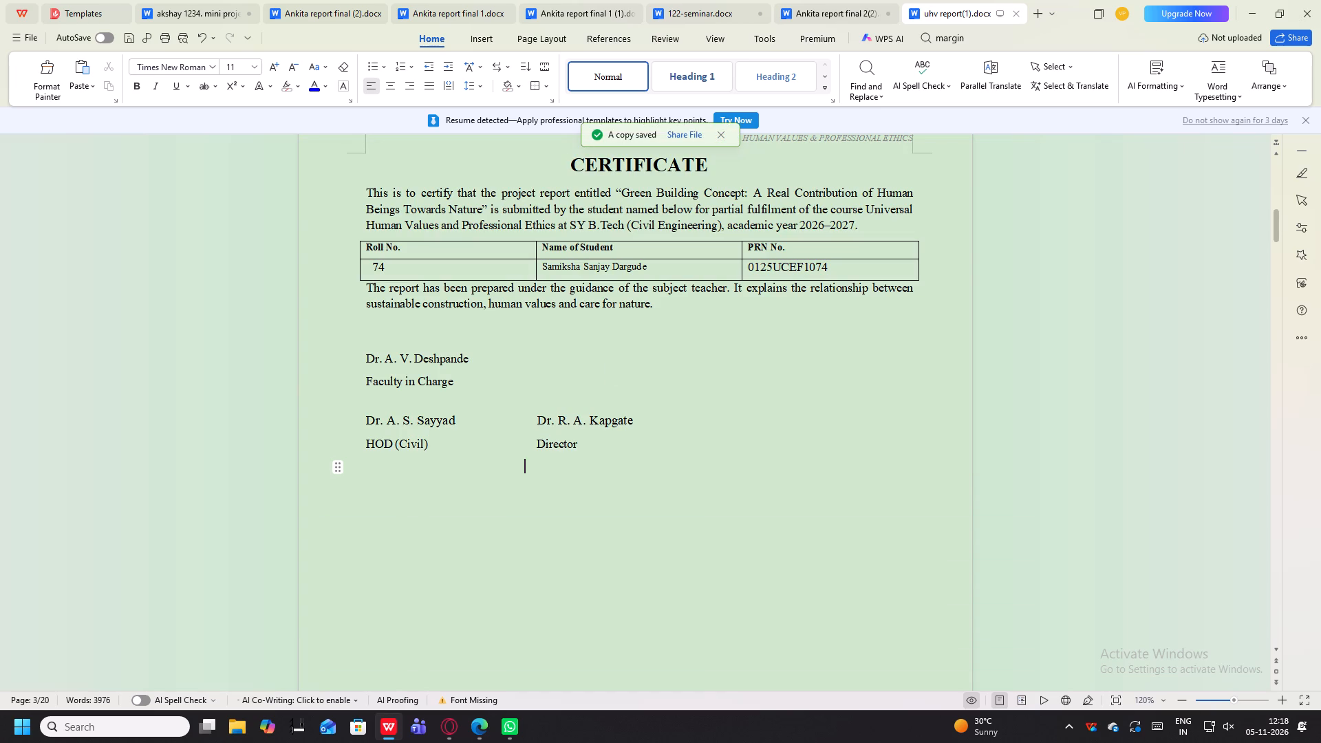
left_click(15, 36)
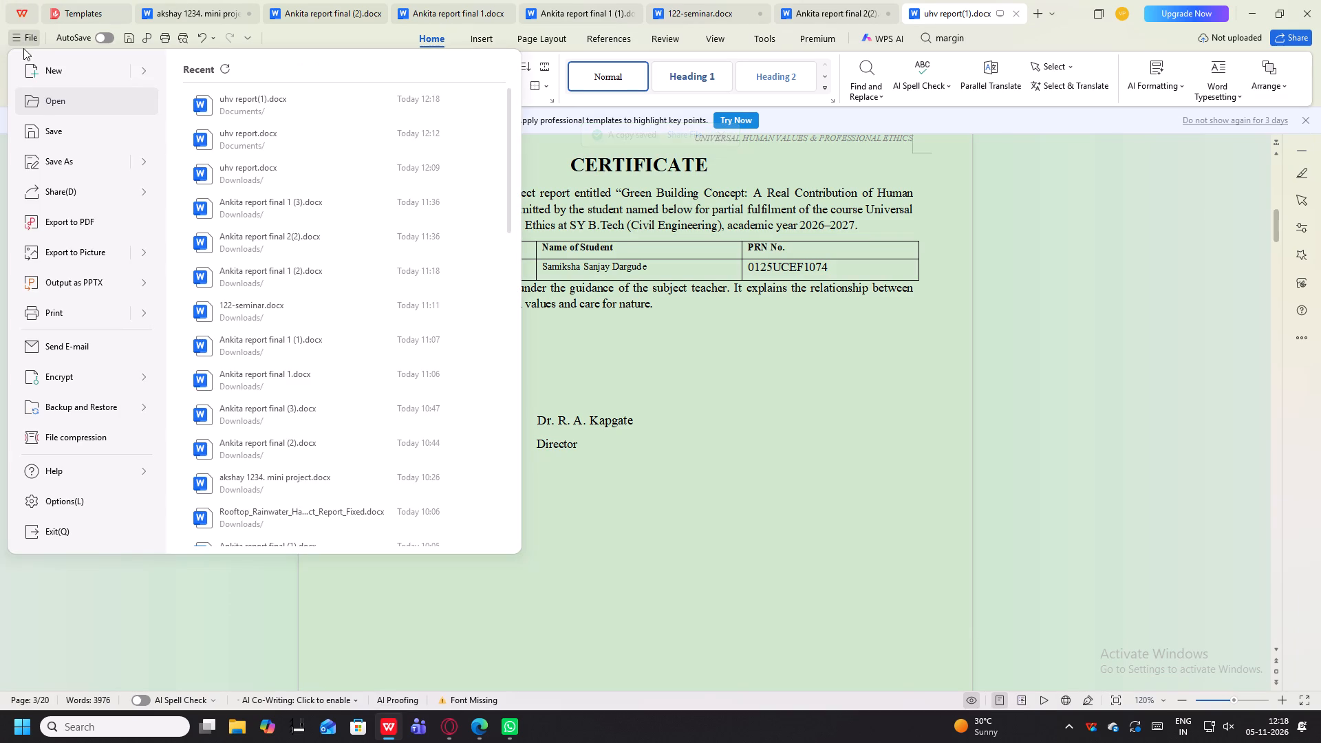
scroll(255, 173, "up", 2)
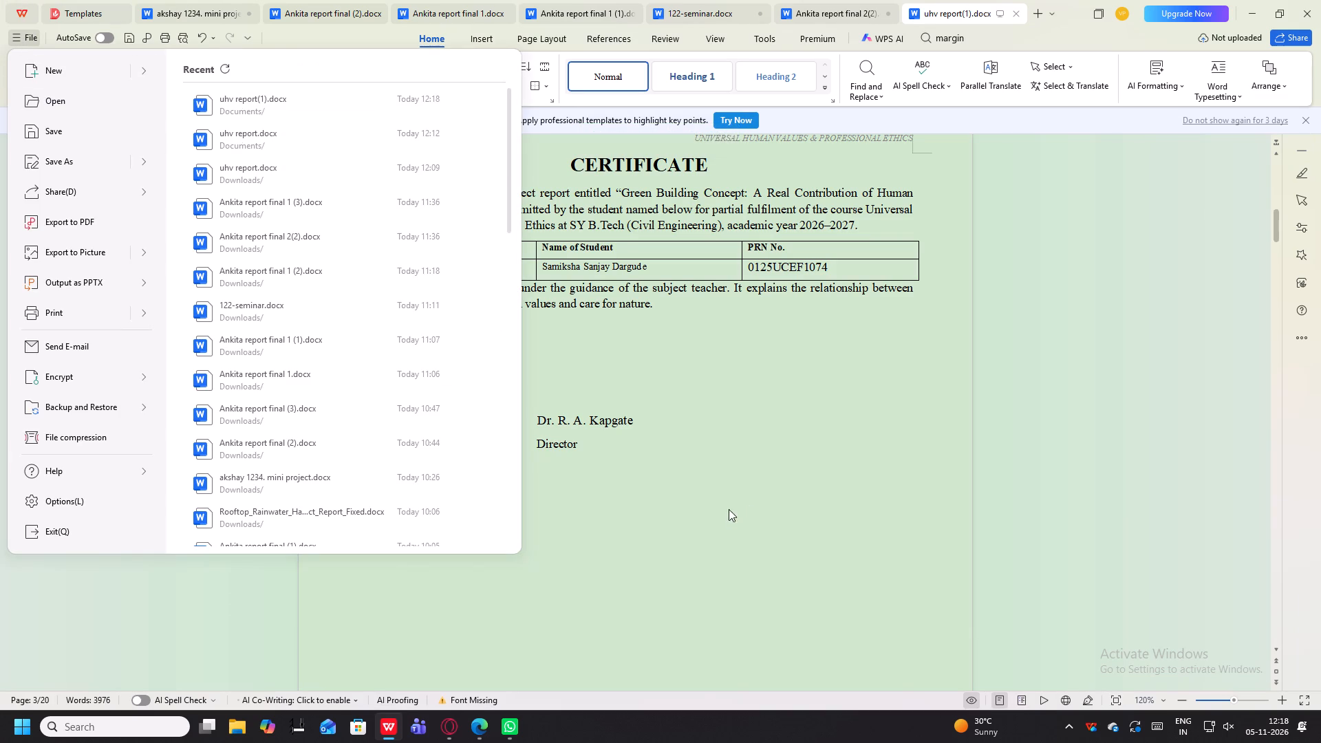
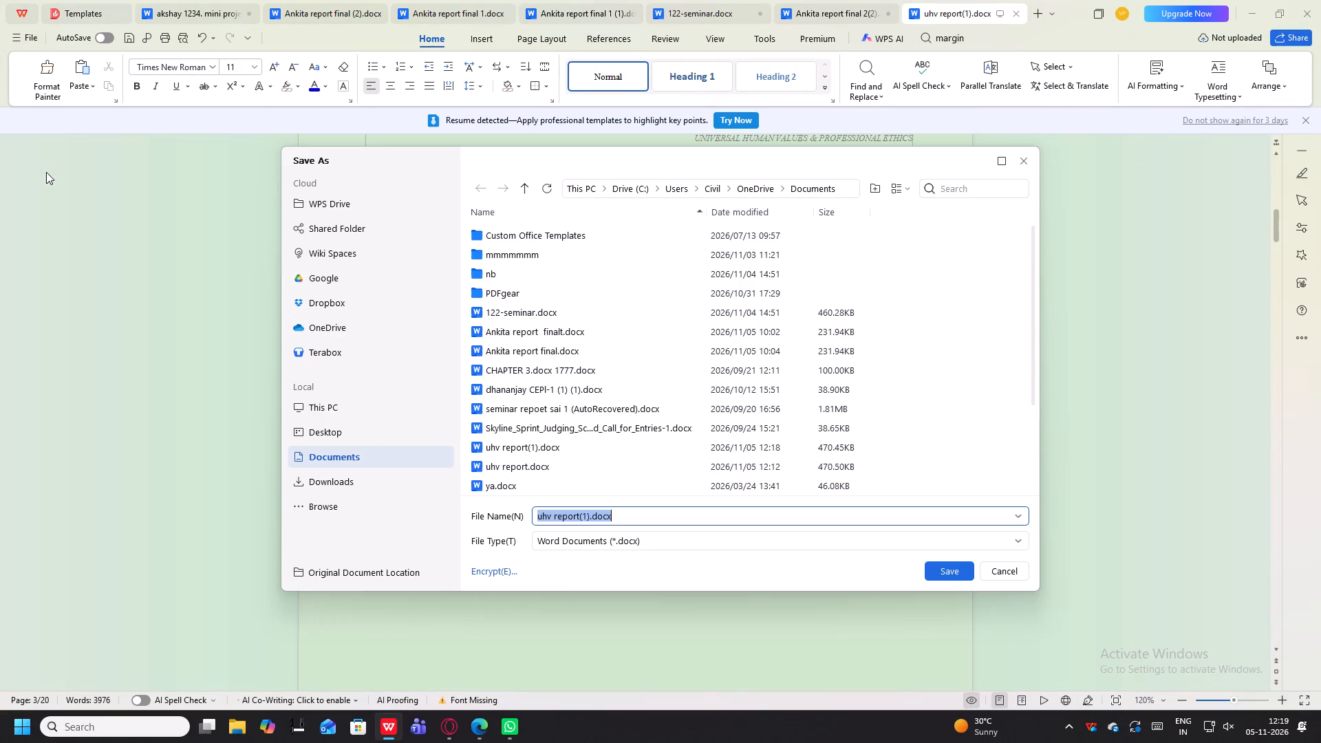
Save a copy of the report in the Documents folder under the new name REPORT UHV as a Word document.
key("Return")
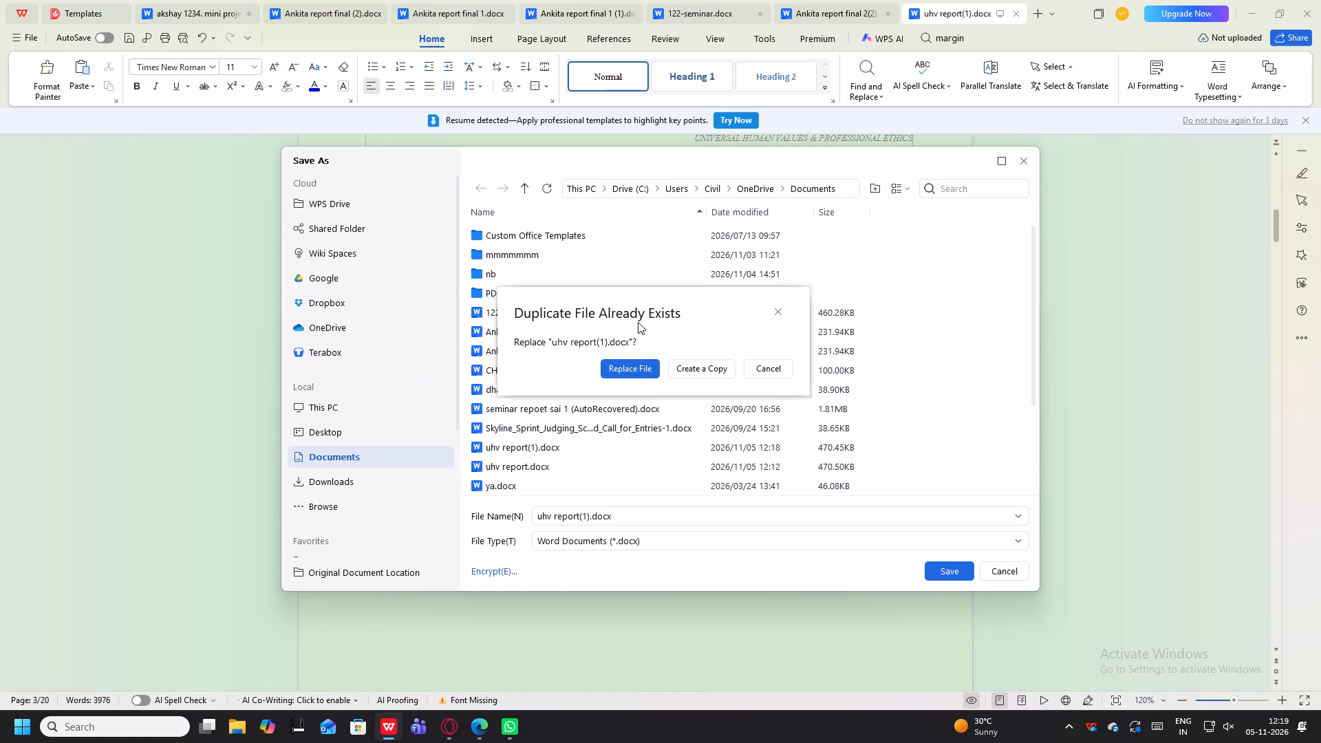
left_click(776, 311)
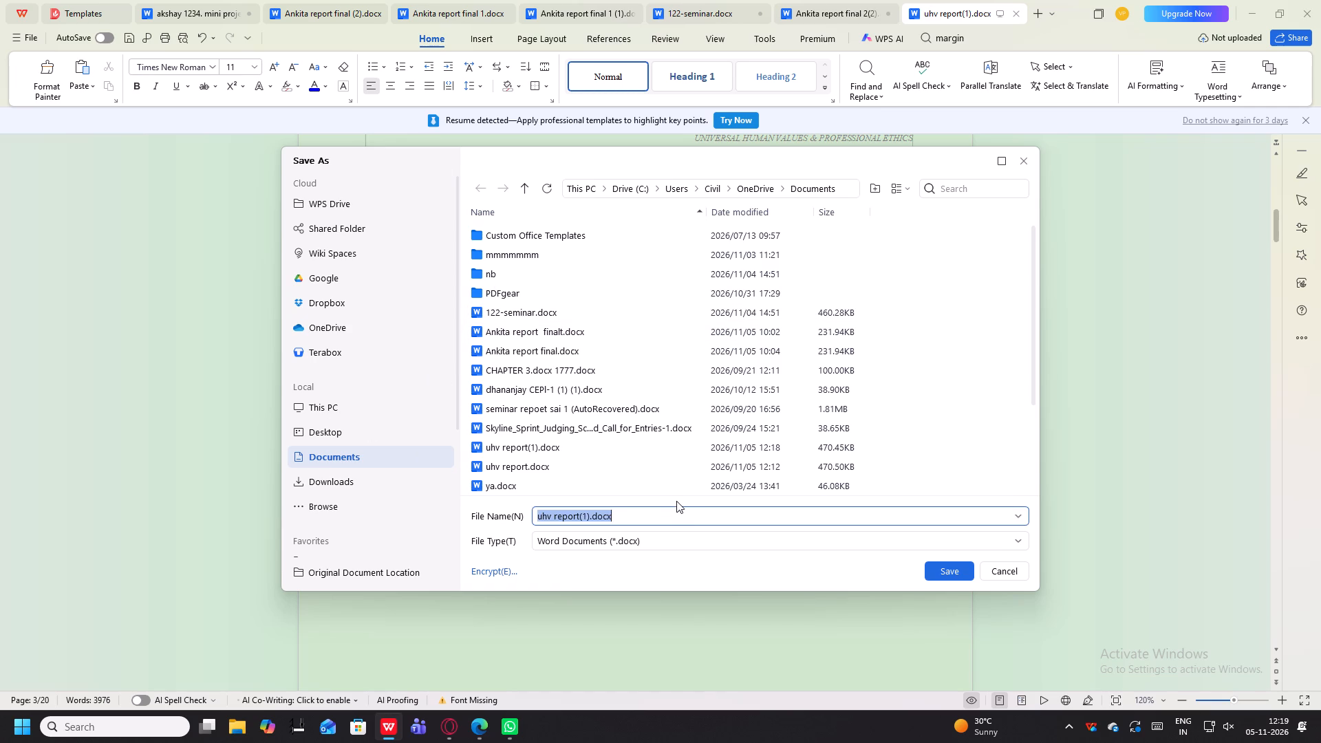
key("BackSpace")
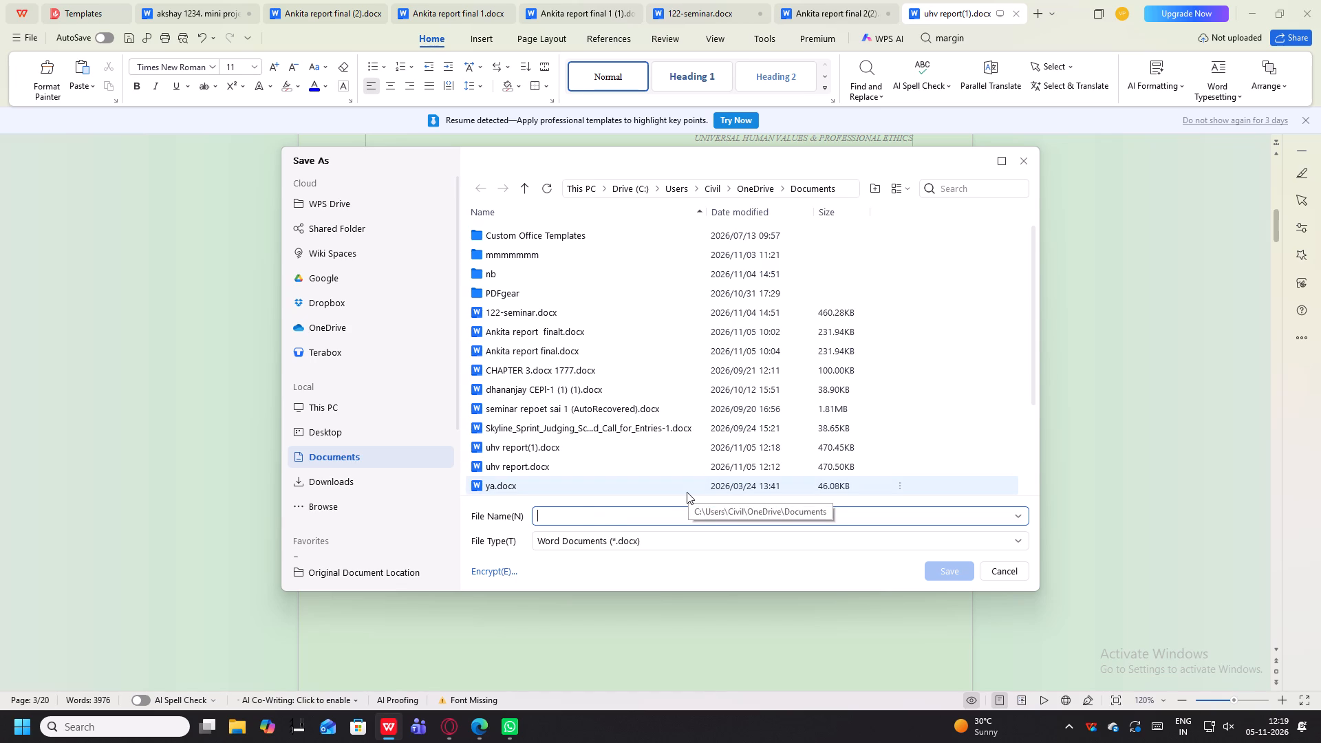
key("u")
type("HV")
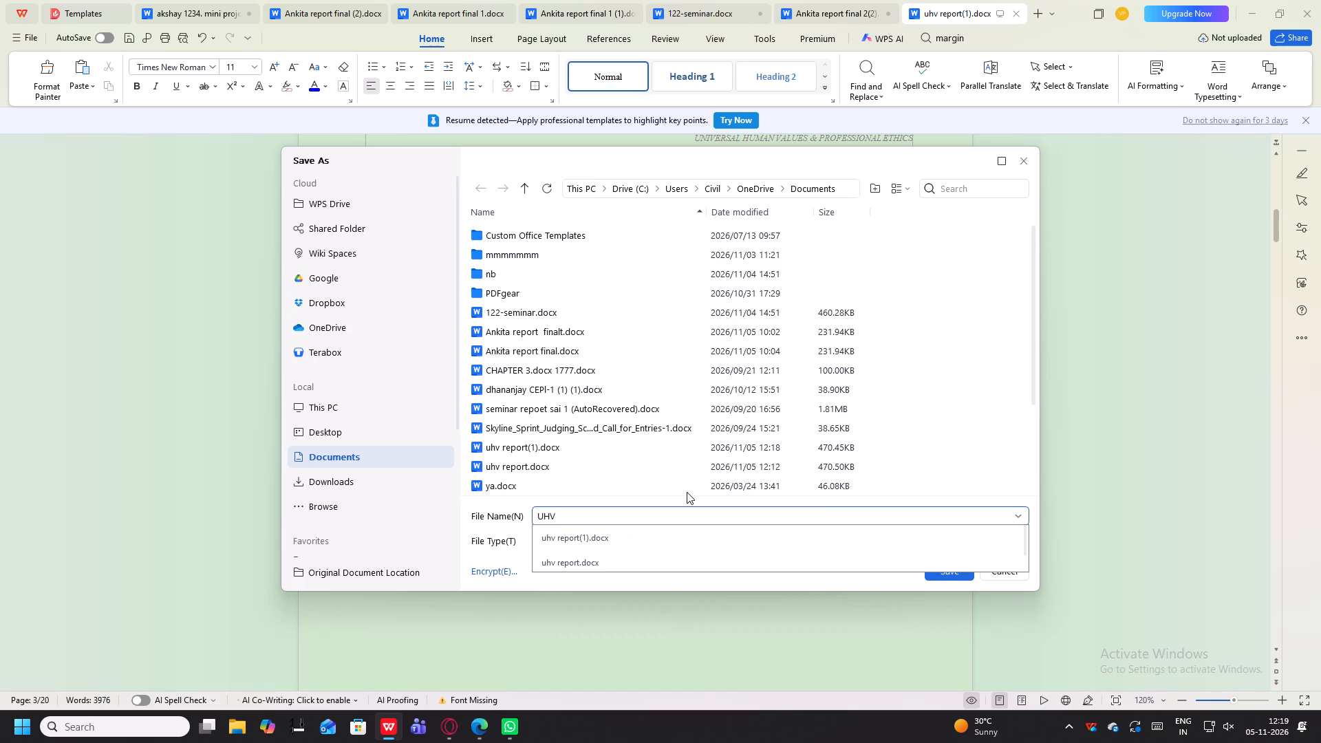
key("space")
left_click(538, 520)
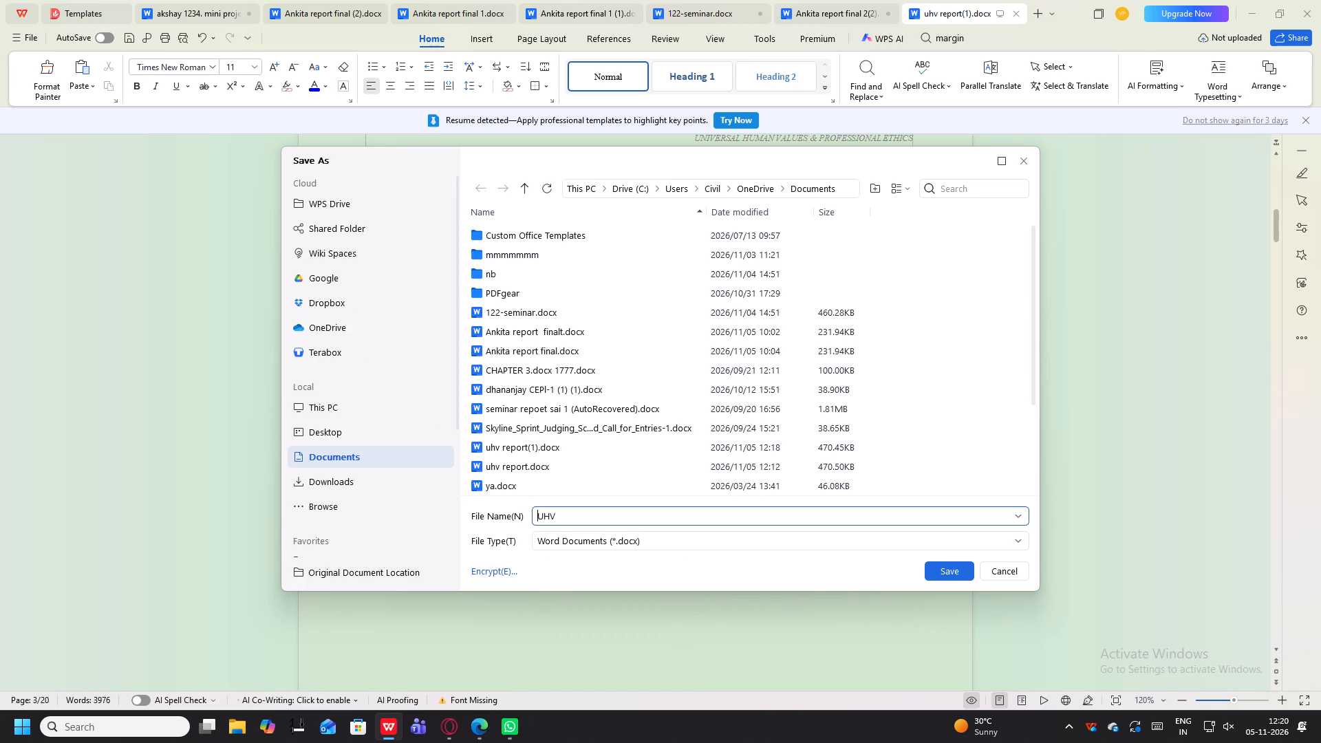
type("REPORT")
key("space")
left_click(934, 580)
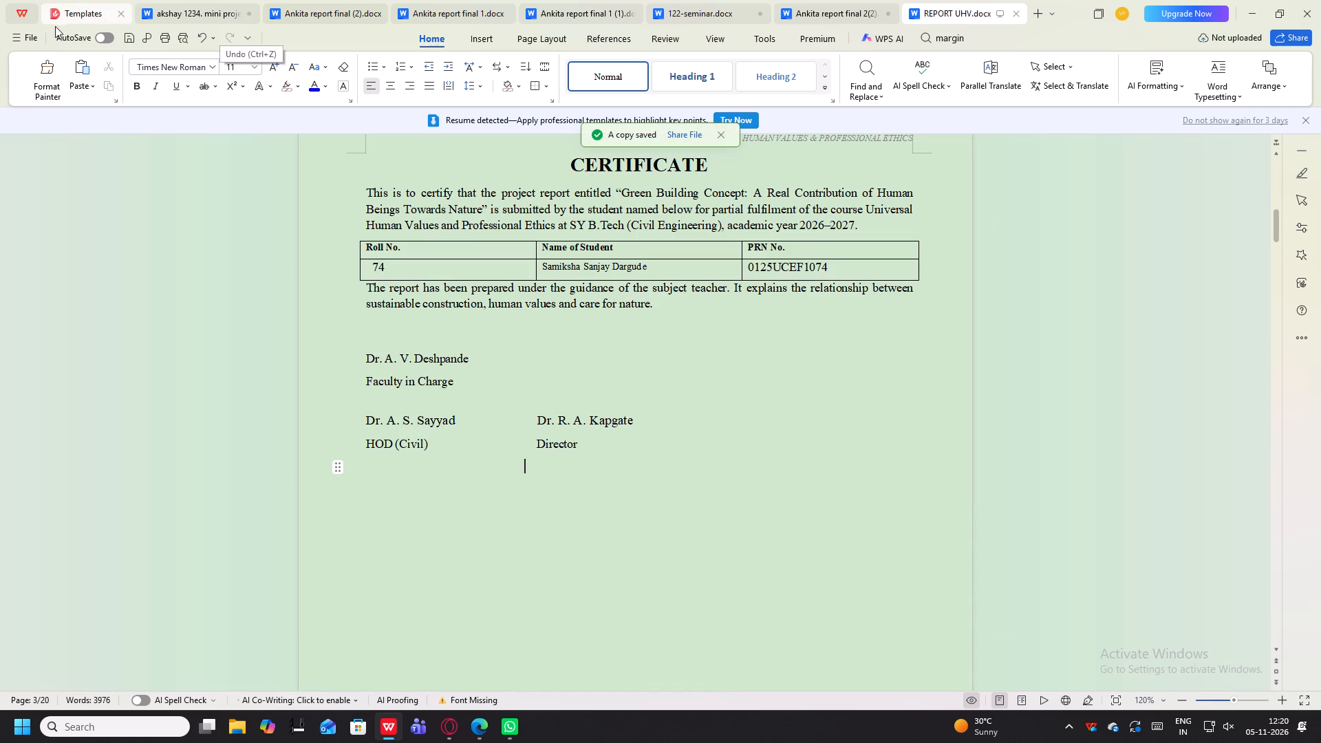
Save the current REPORT UHV document under its existing name.
left_click(8, 36)
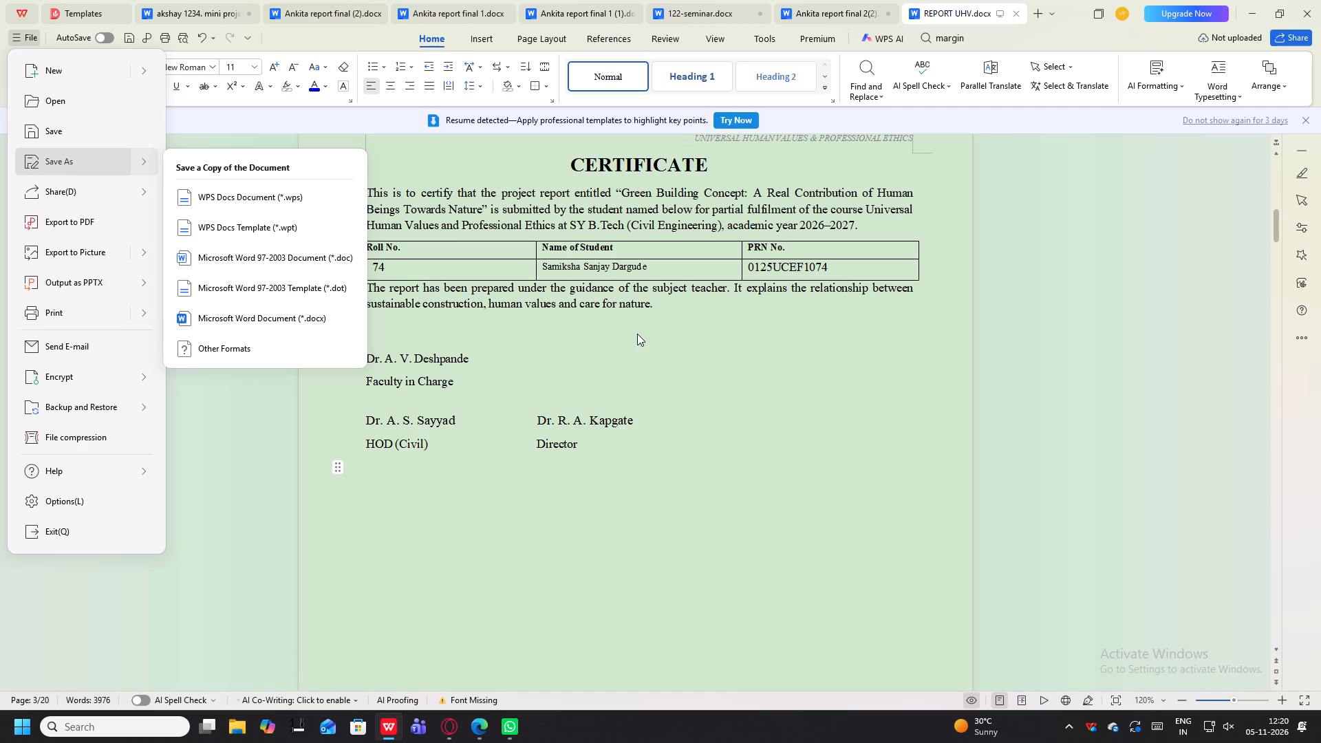
left_click(552, 374)
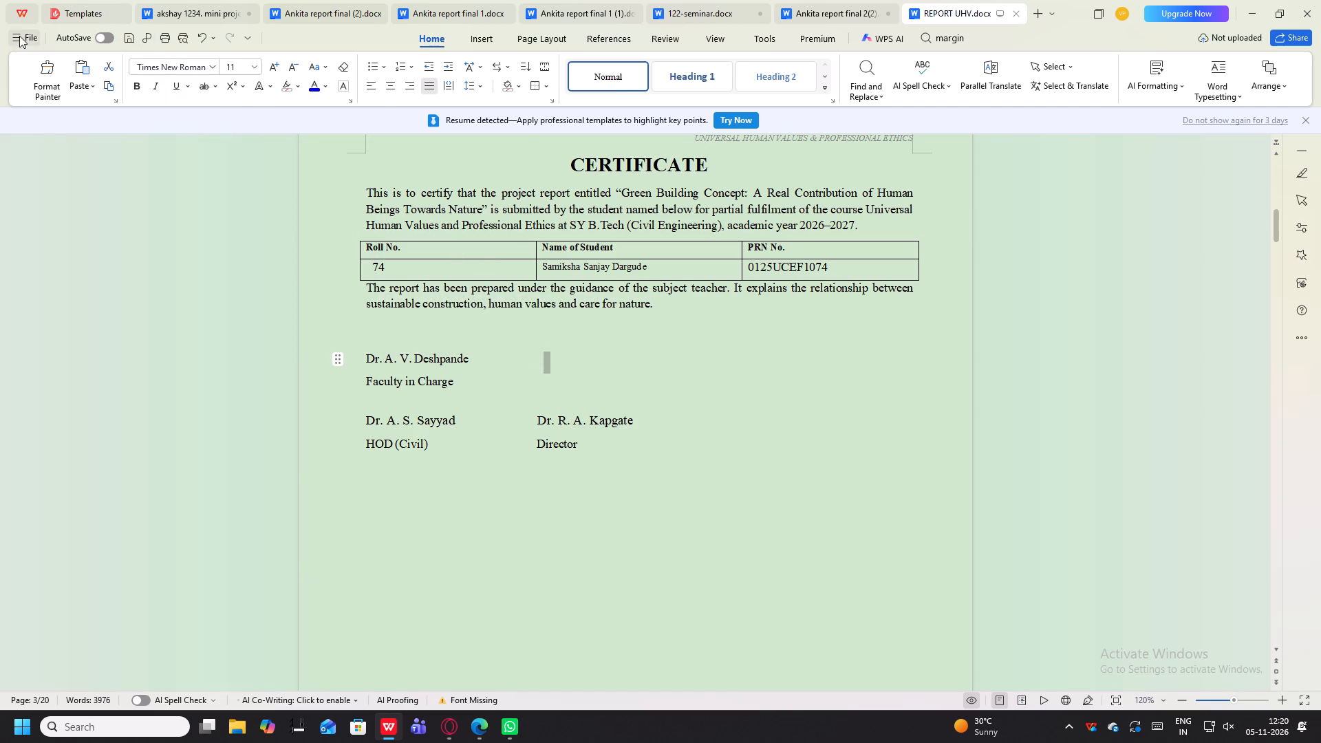
left_click(19, 36)
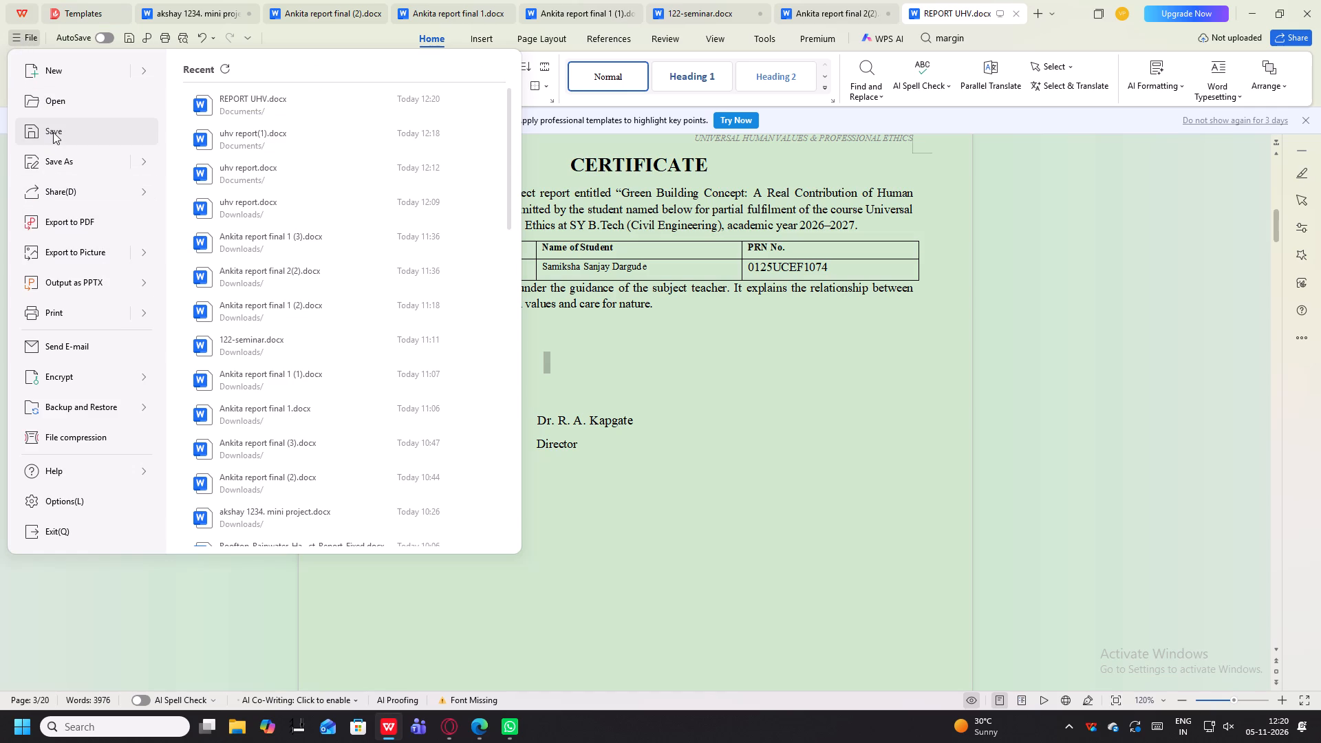
left_click(53, 132)
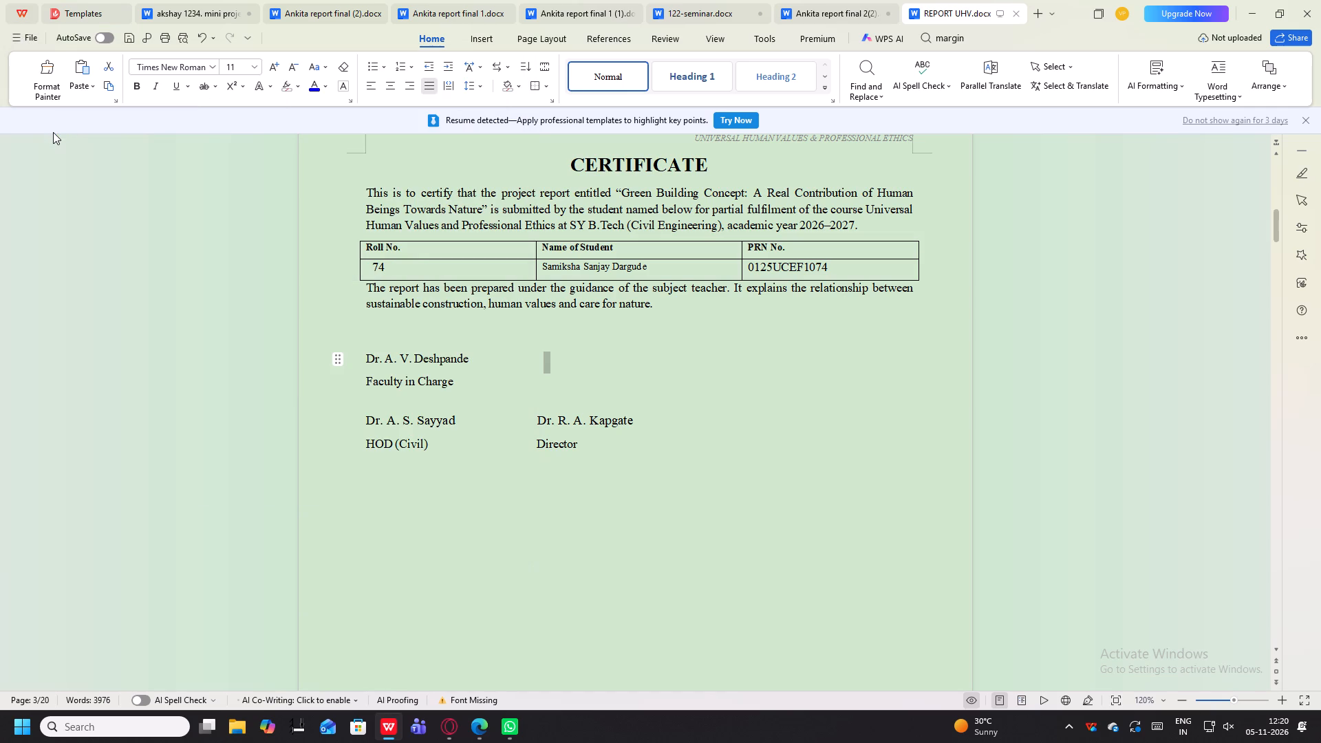
Save another copy of the report in the Documents folder as a Word document named REPORT 1.
left_click(32, 41)
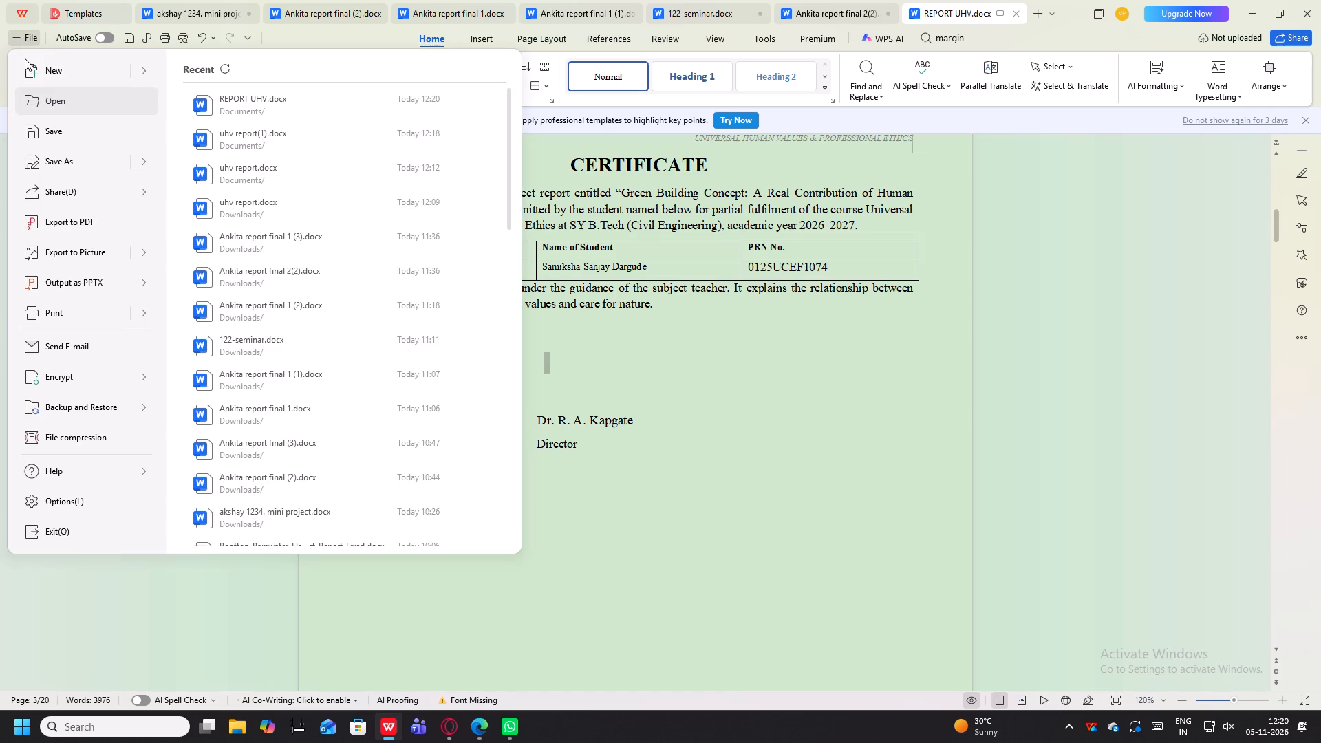
left_click(50, 166)
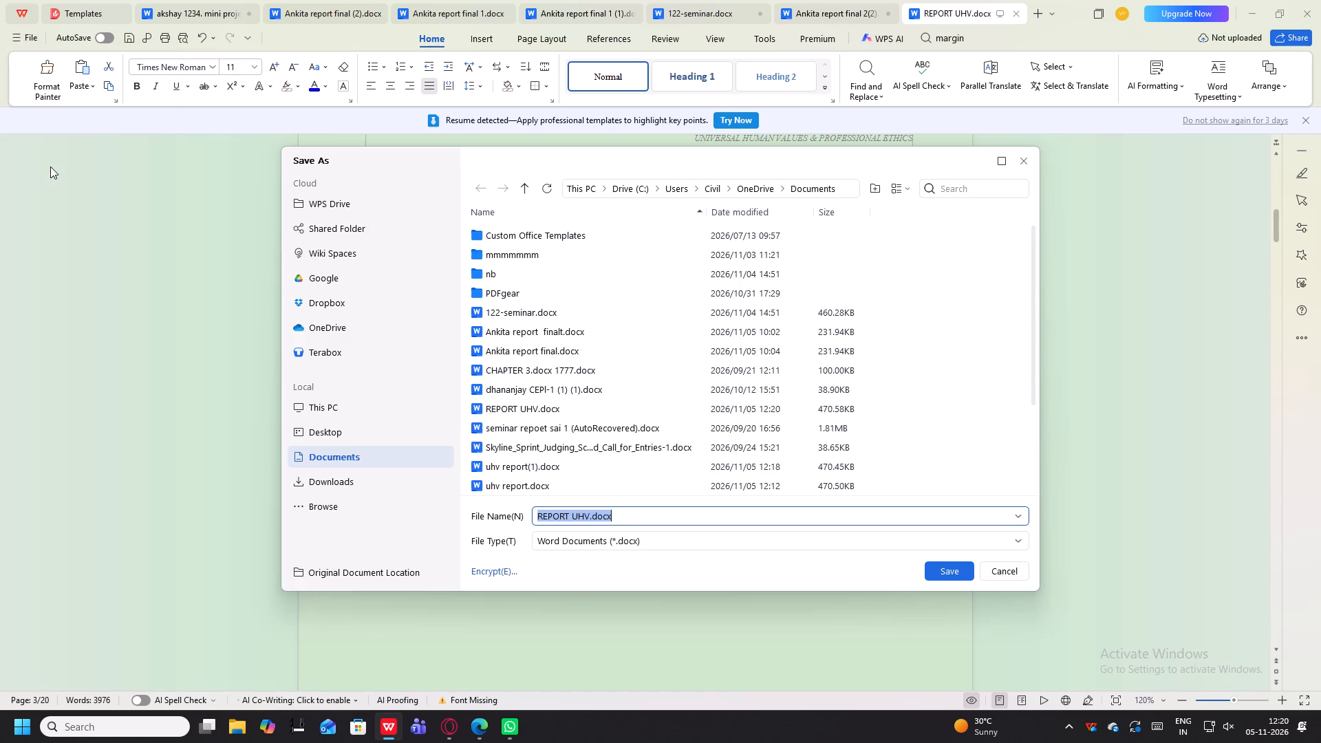
key("BackSpace")
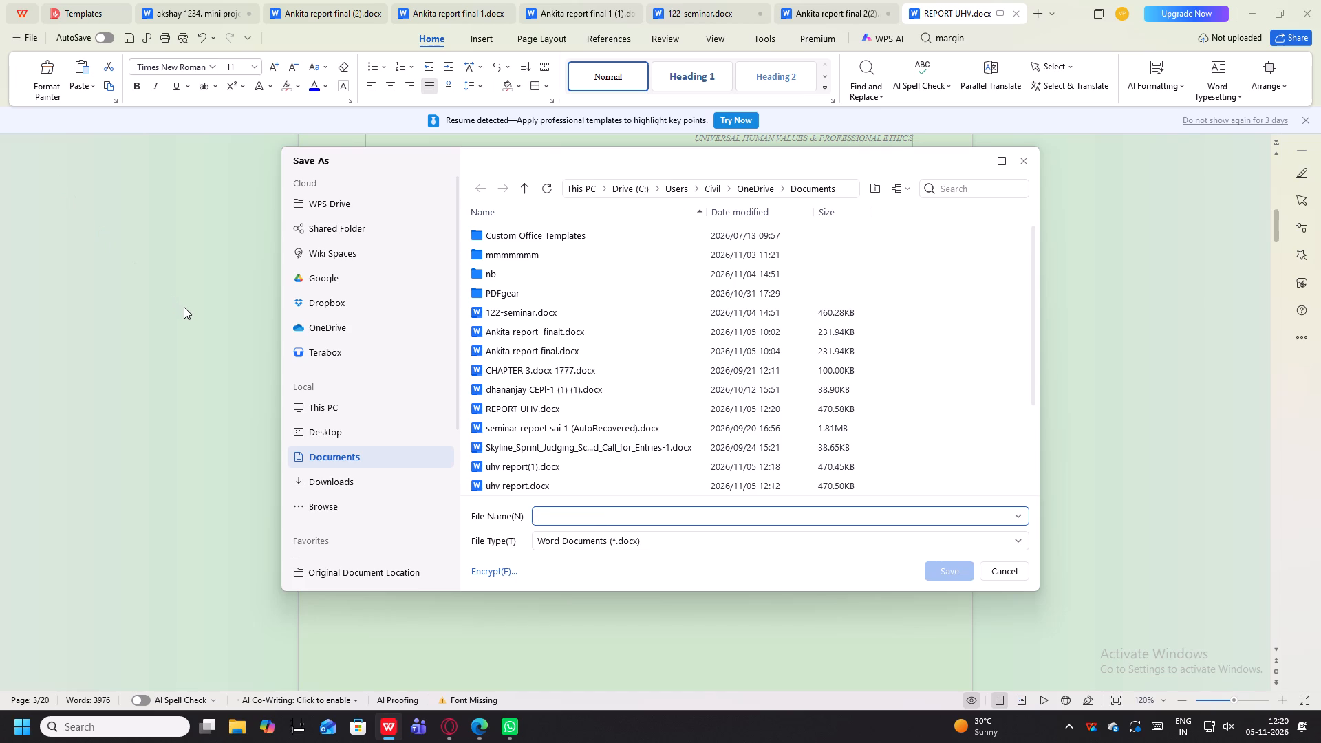
type("RE")
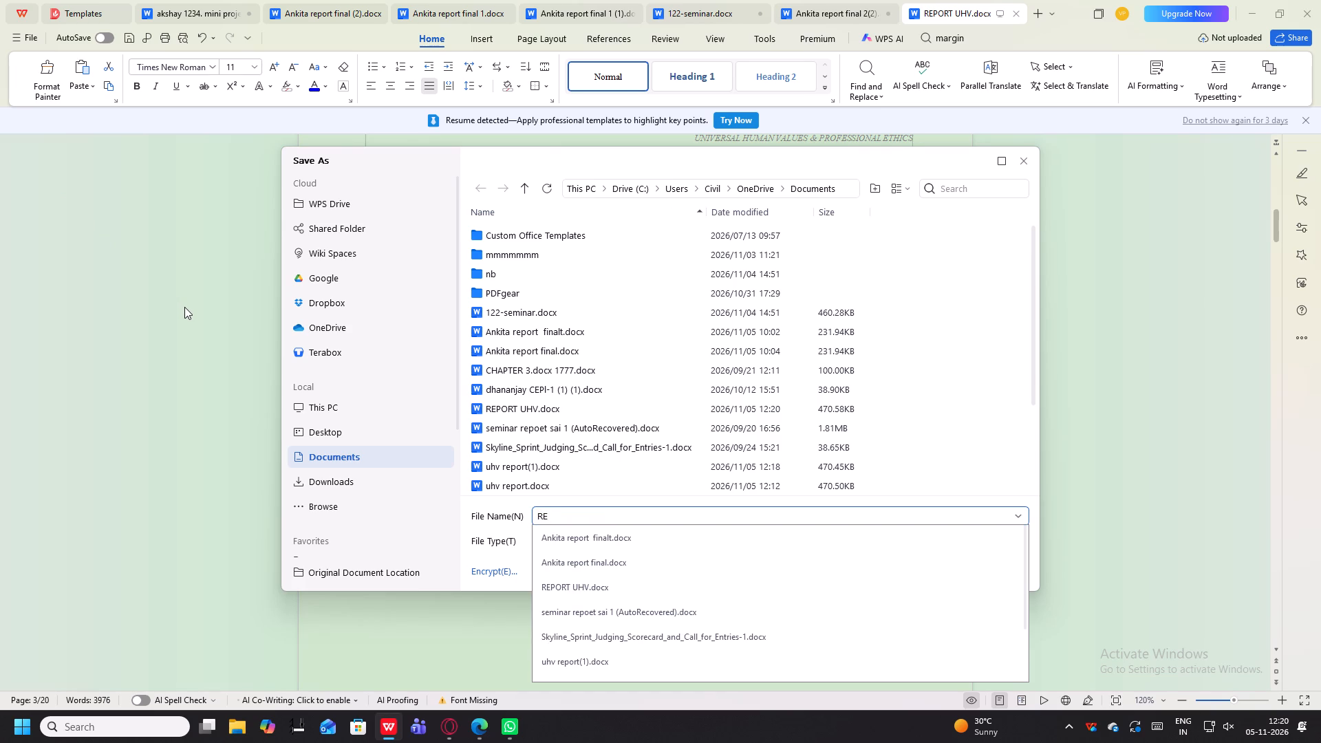
type("PORT 1")
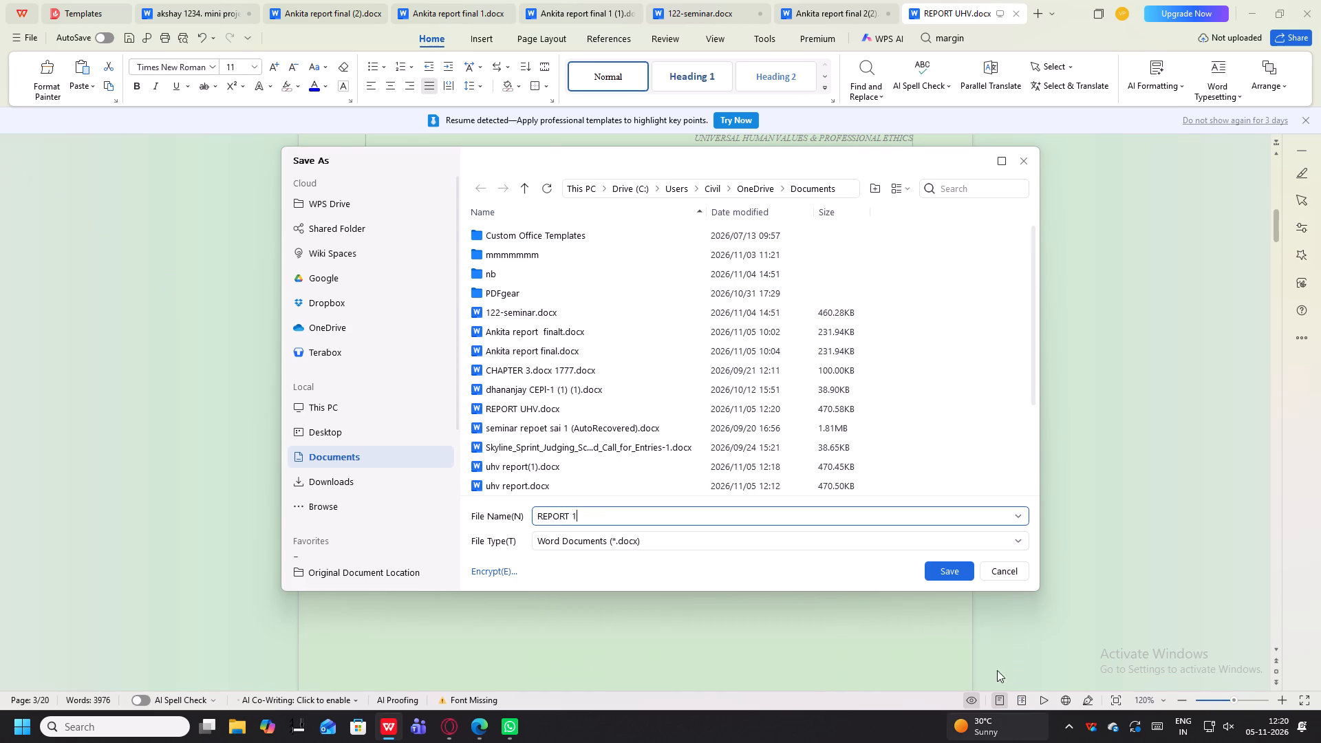
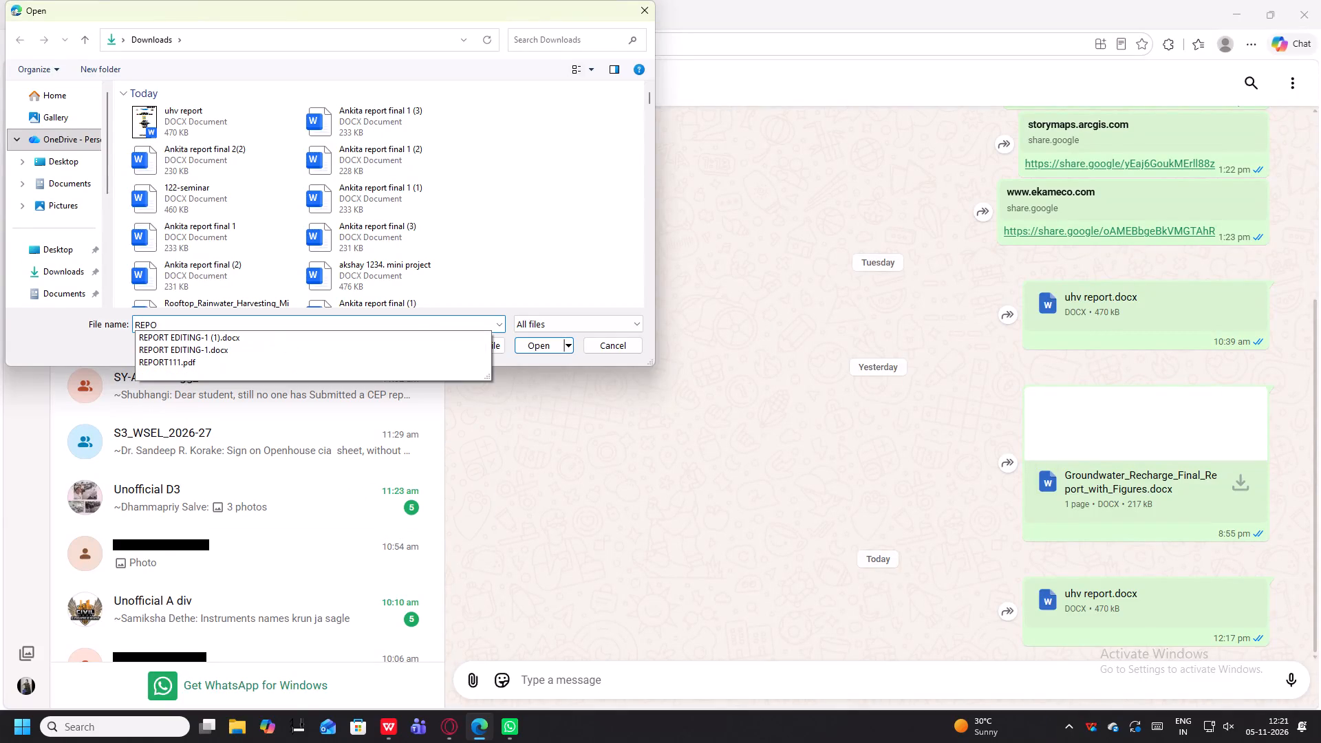
Look for the saved report under the name REPORT1 in the Documents and Downloads folders for the chat attachment.
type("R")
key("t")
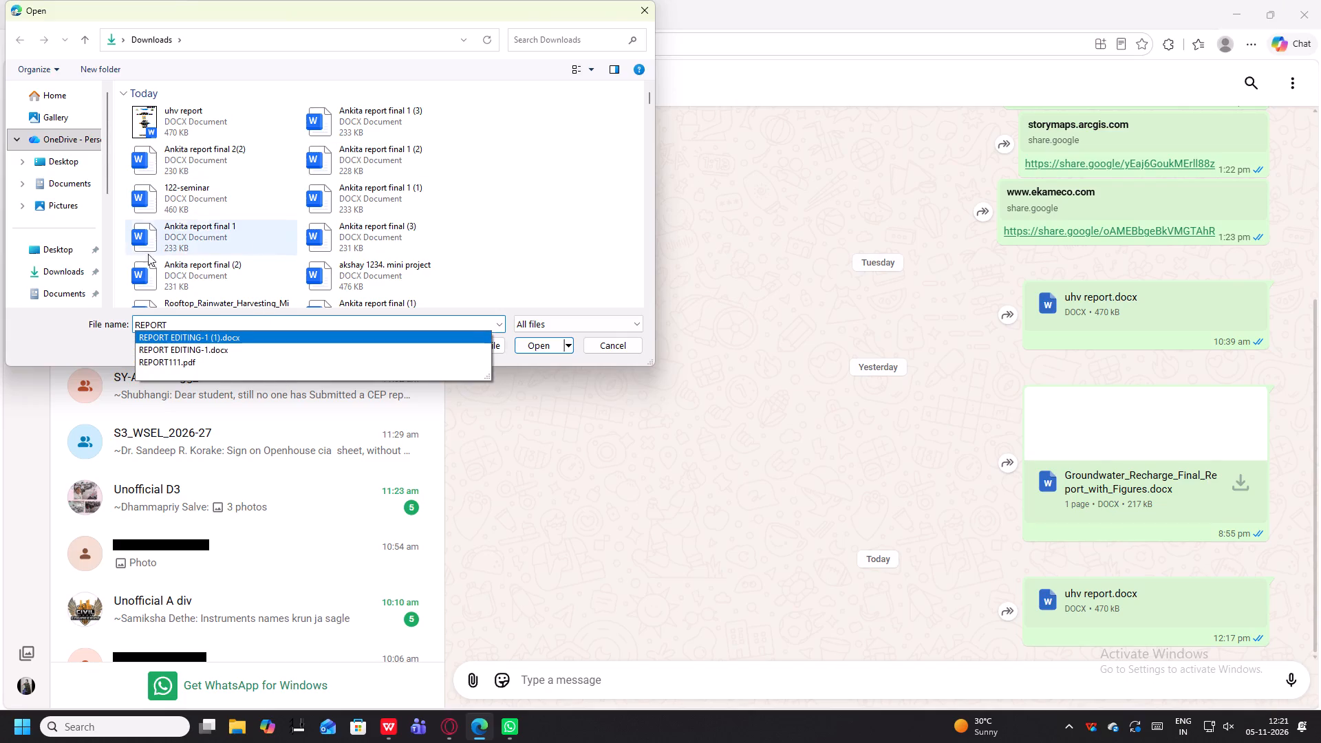
left_click(79, 295)
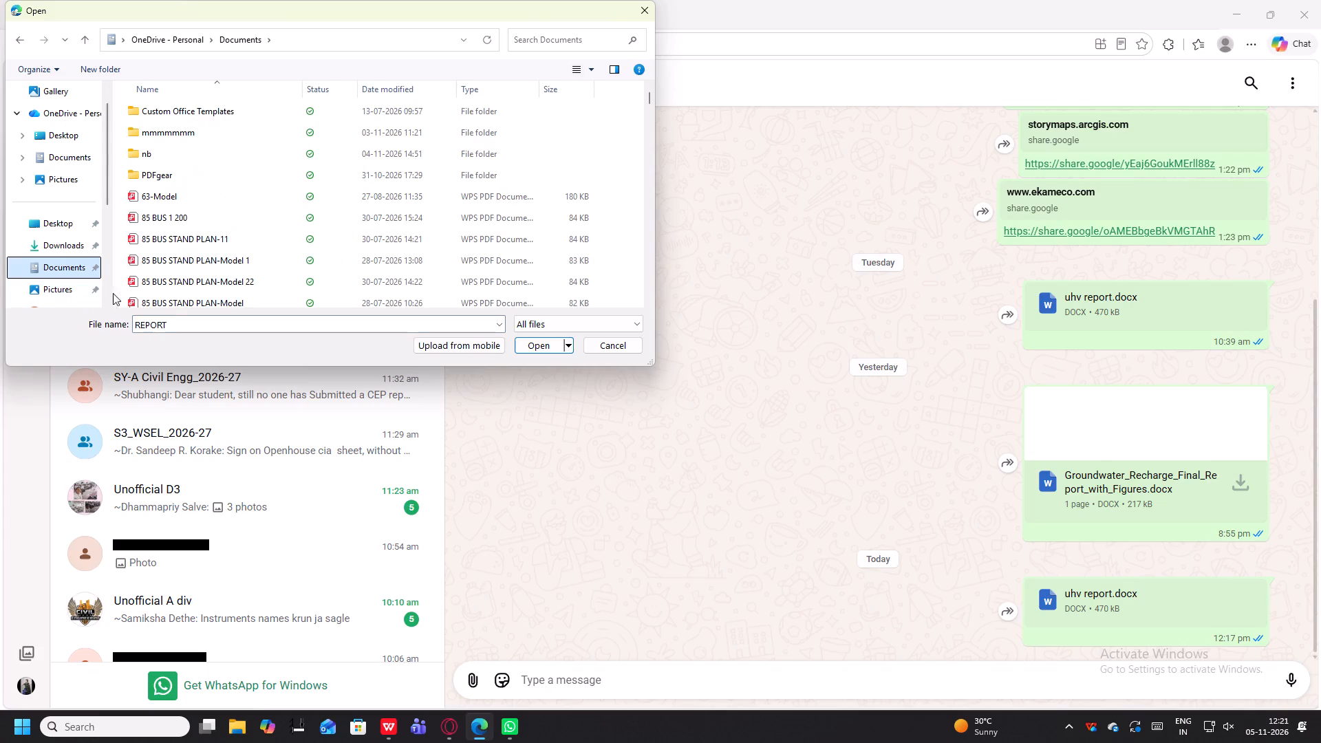
left_click(210, 323)
left_click(206, 323)
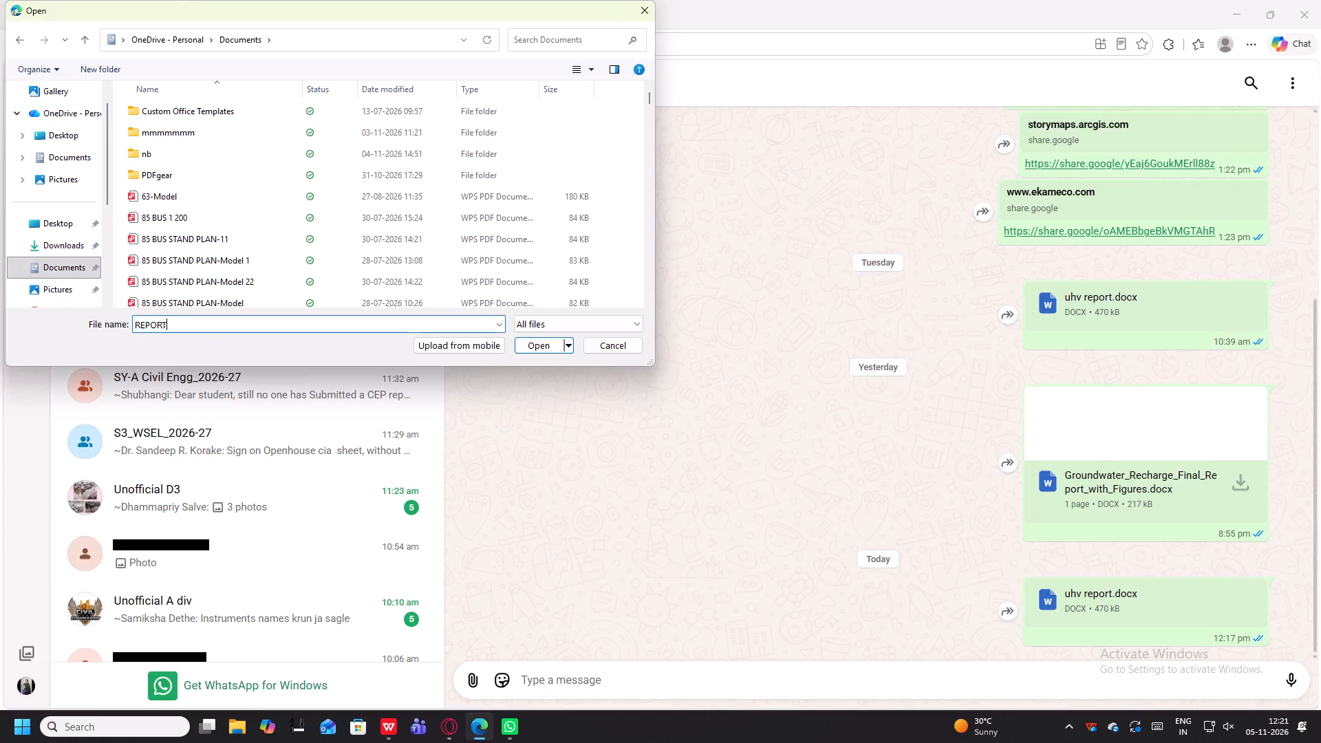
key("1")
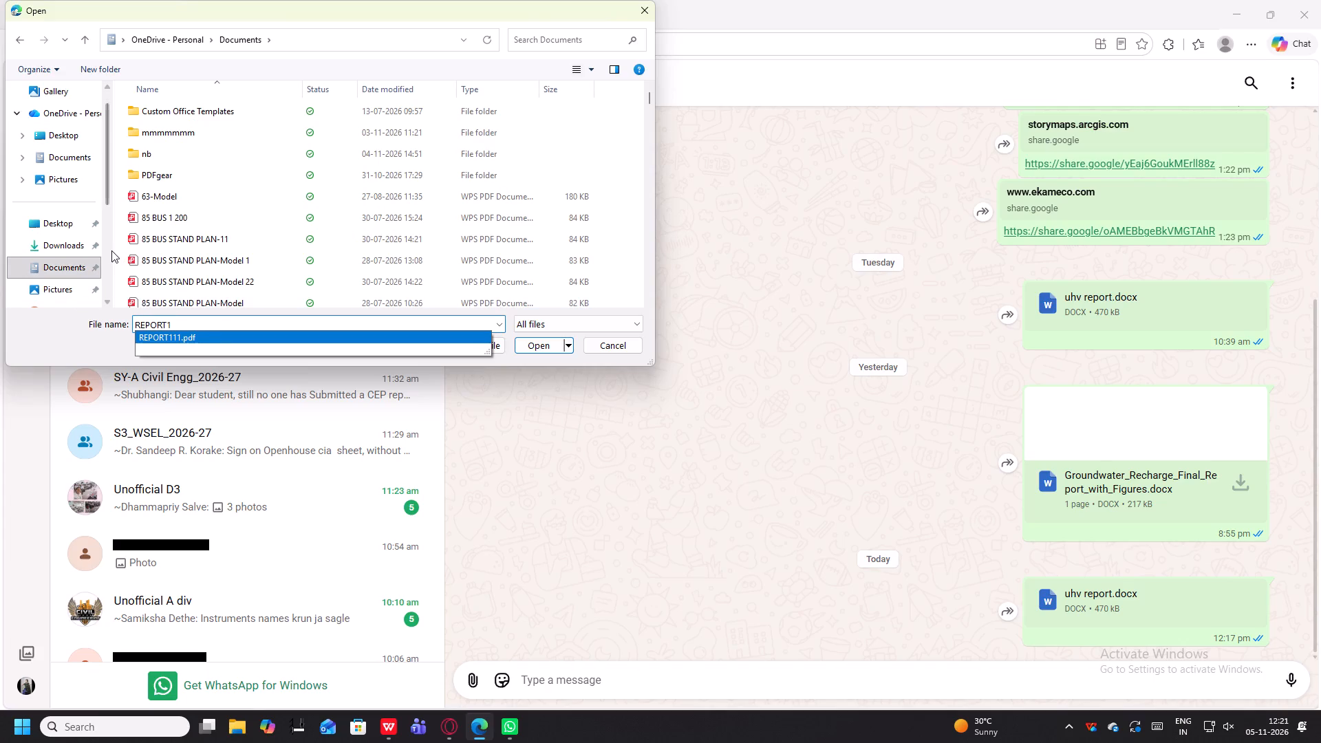
left_click(56, 255)
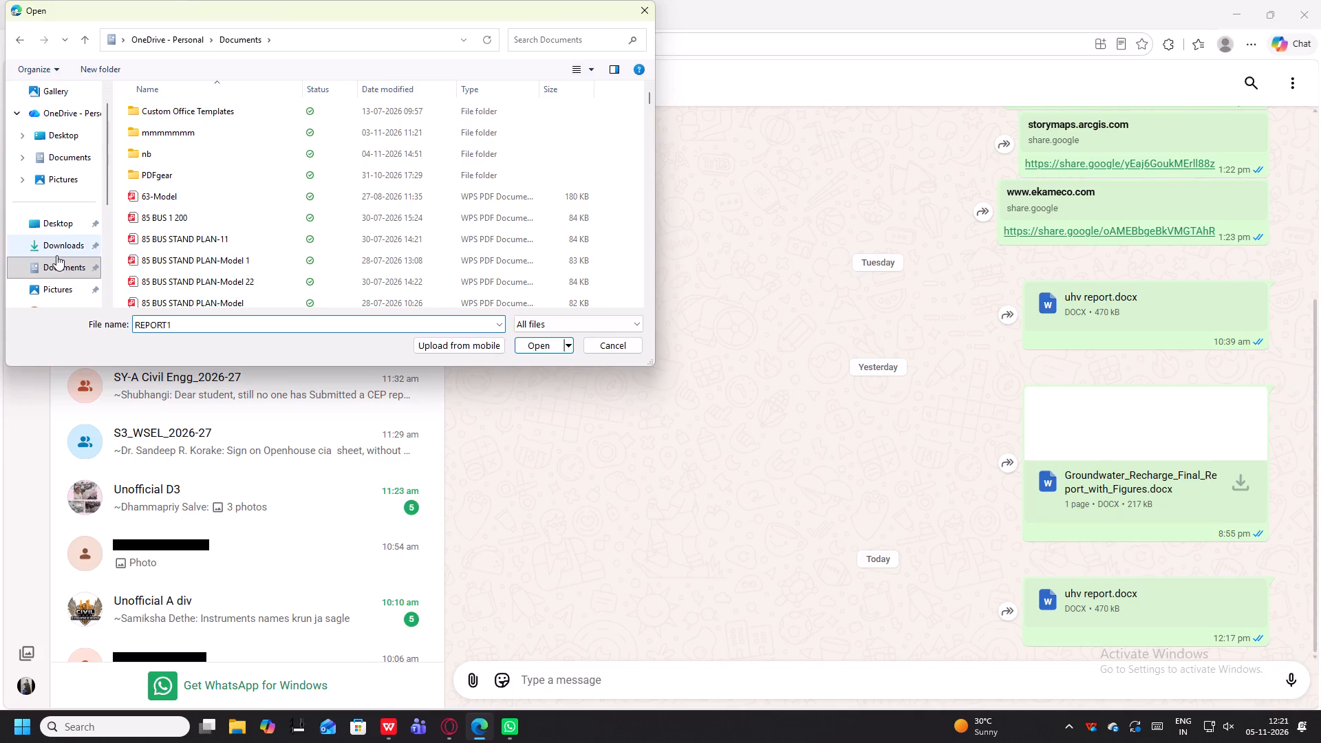
scroll(127, 257, "down", 2)
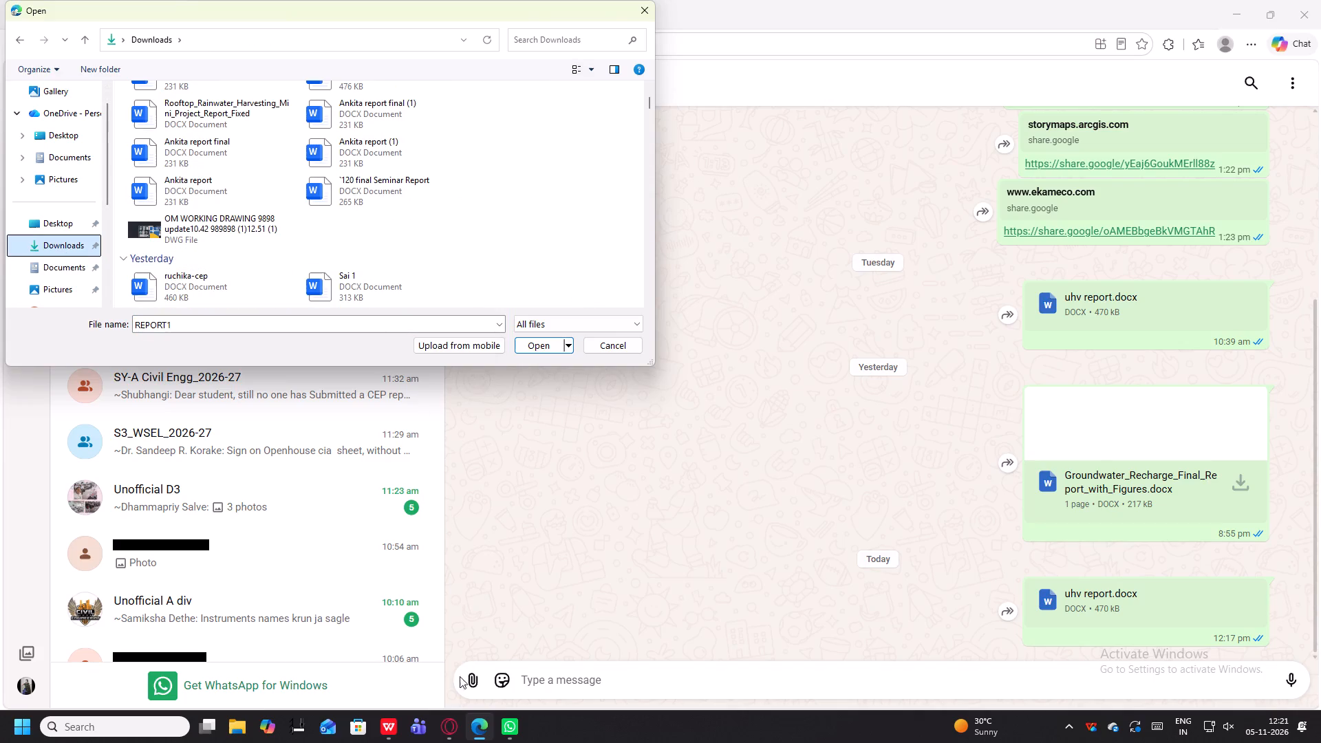
Switch to WPS Office to return to the report document.
left_click(372, 727)
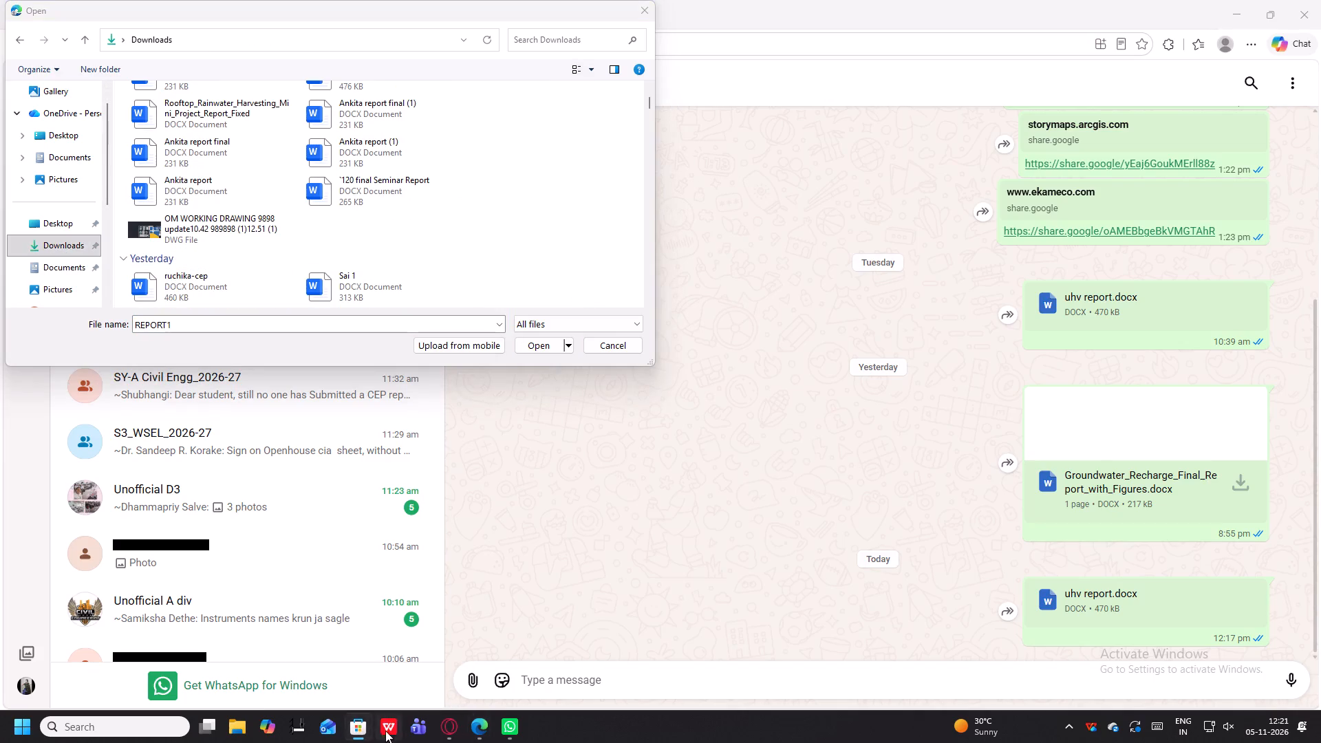
Switch to WPS Office and save a copy of the report in the Downloads folder as a Word document named SAMIKSHA.
left_click(385, 731)
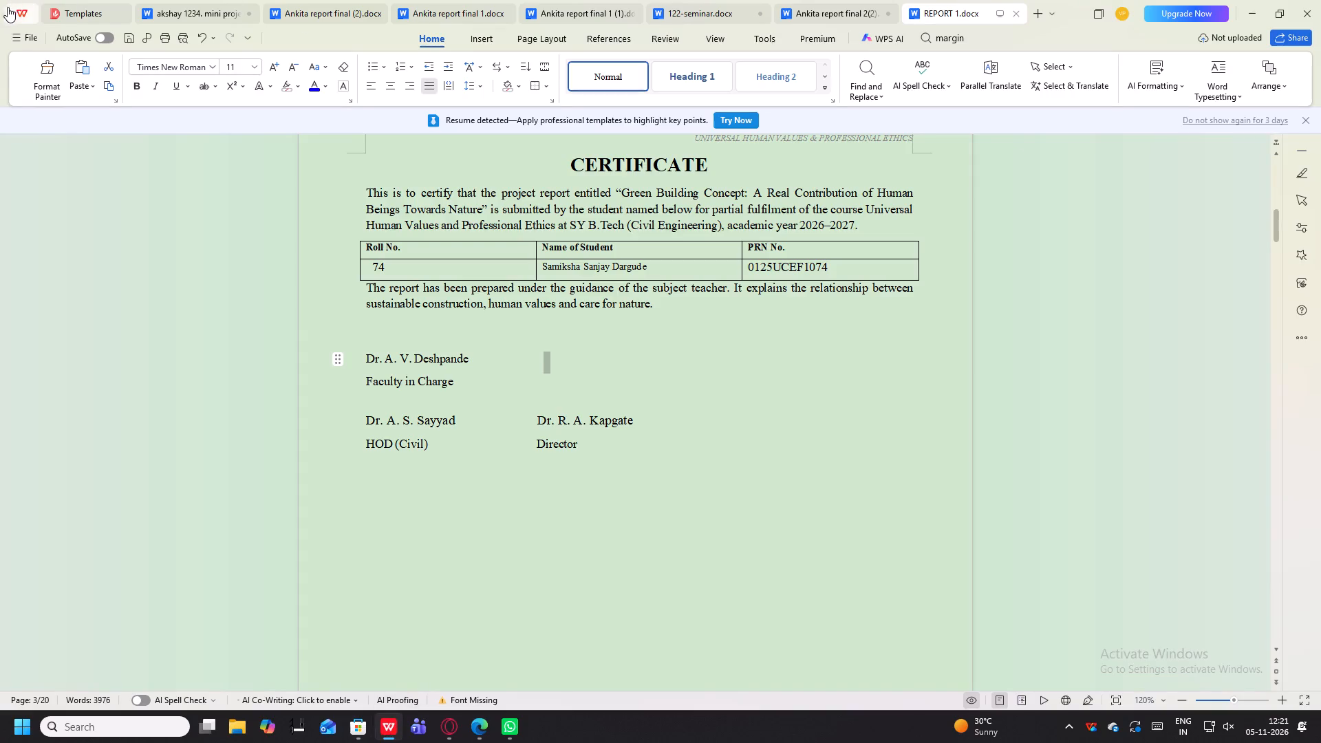
left_click(17, 39)
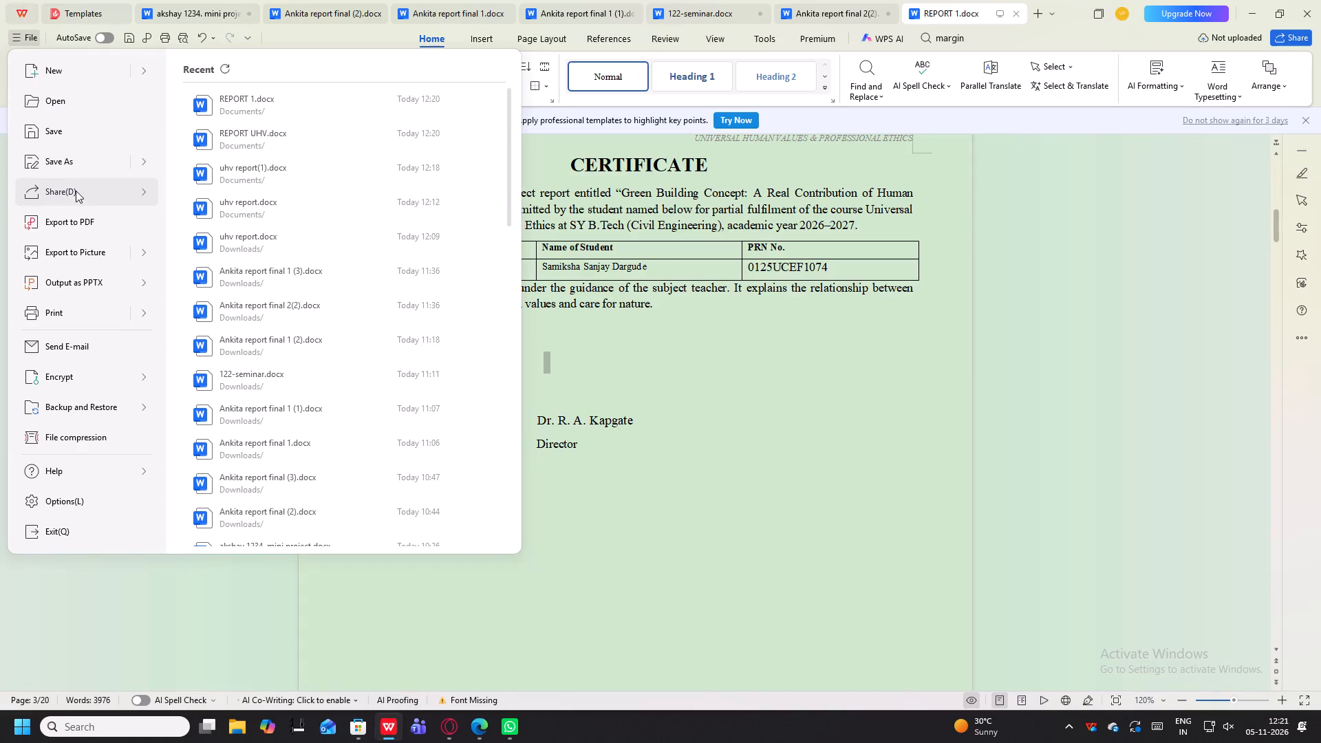
left_click(78, 164)
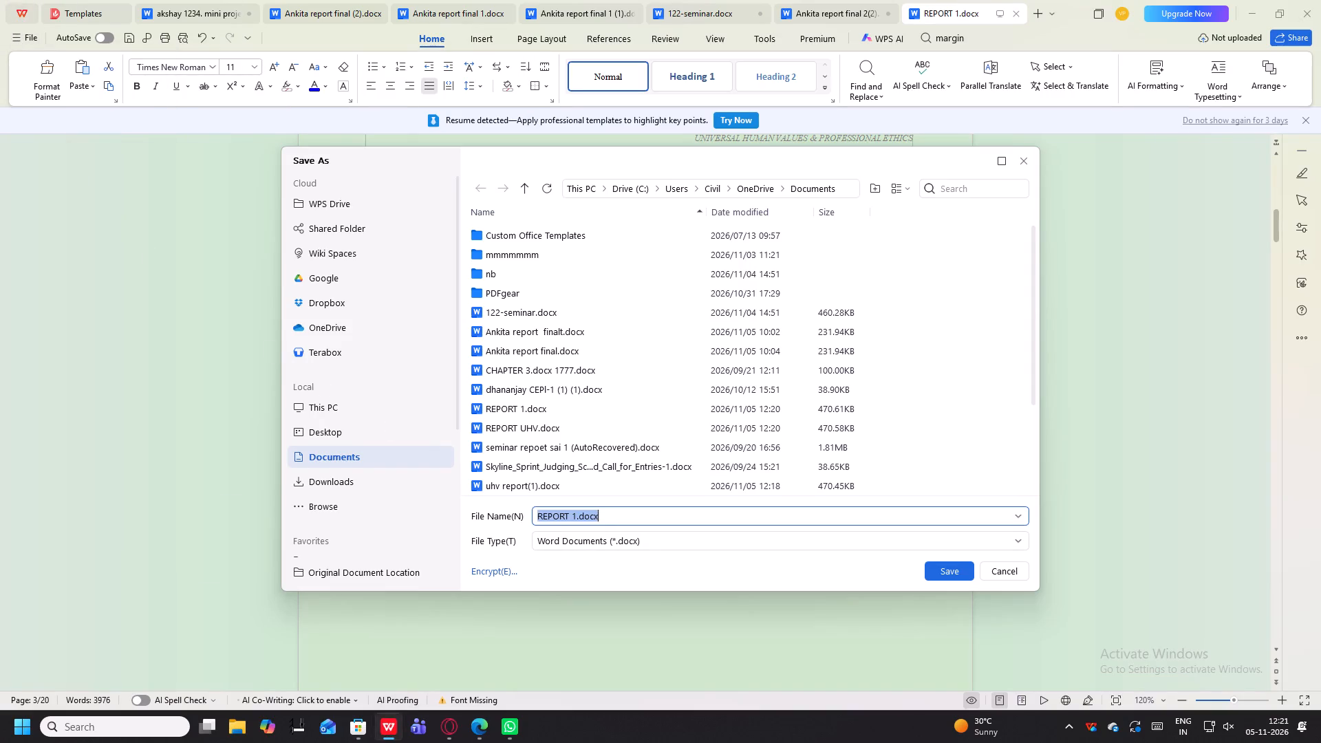
key("BackSpace")
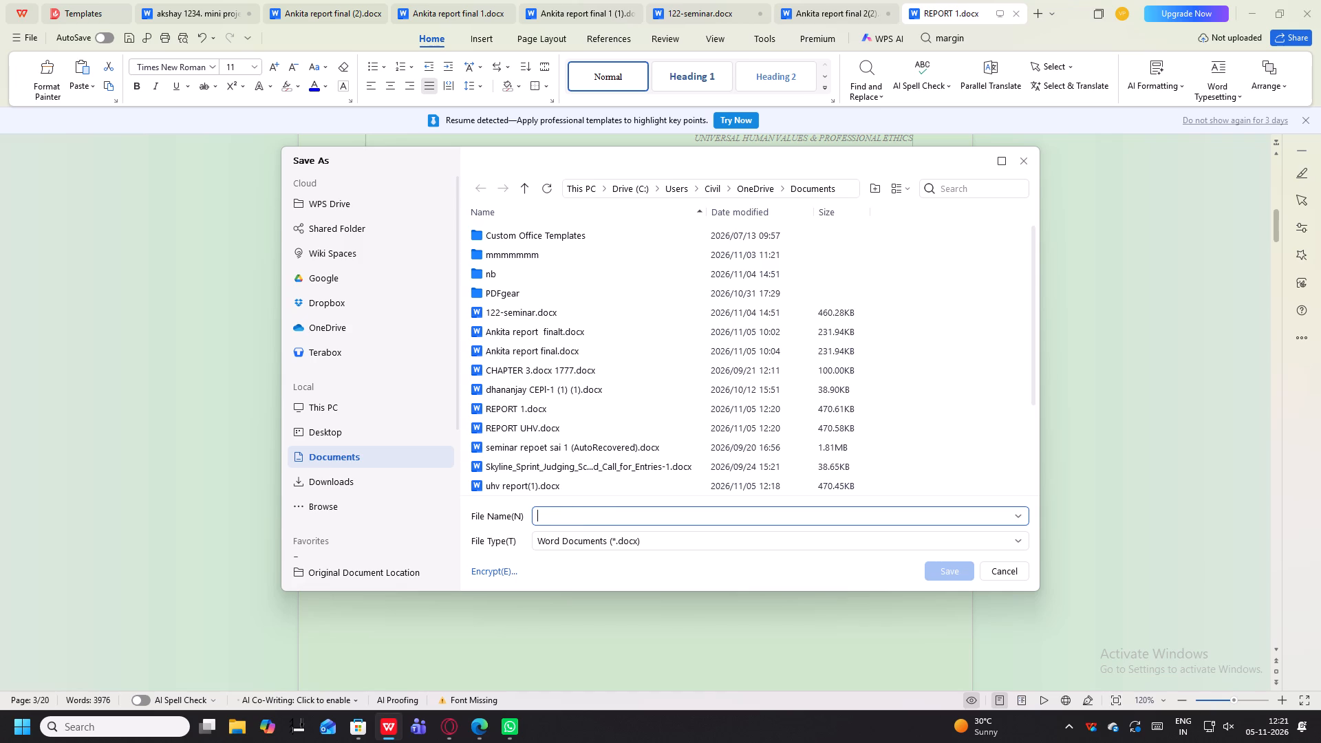
type("SA")
type("MIKSHA")
key("space")
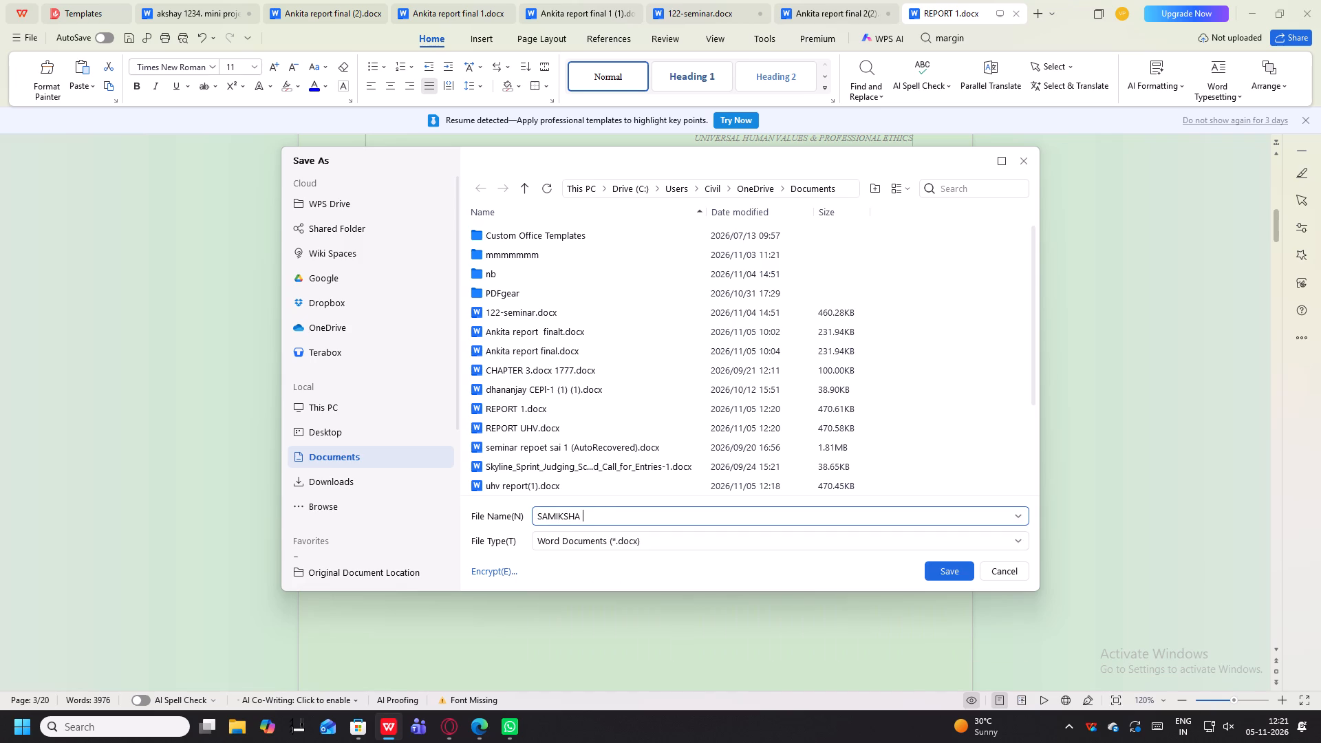
left_click(379, 481)
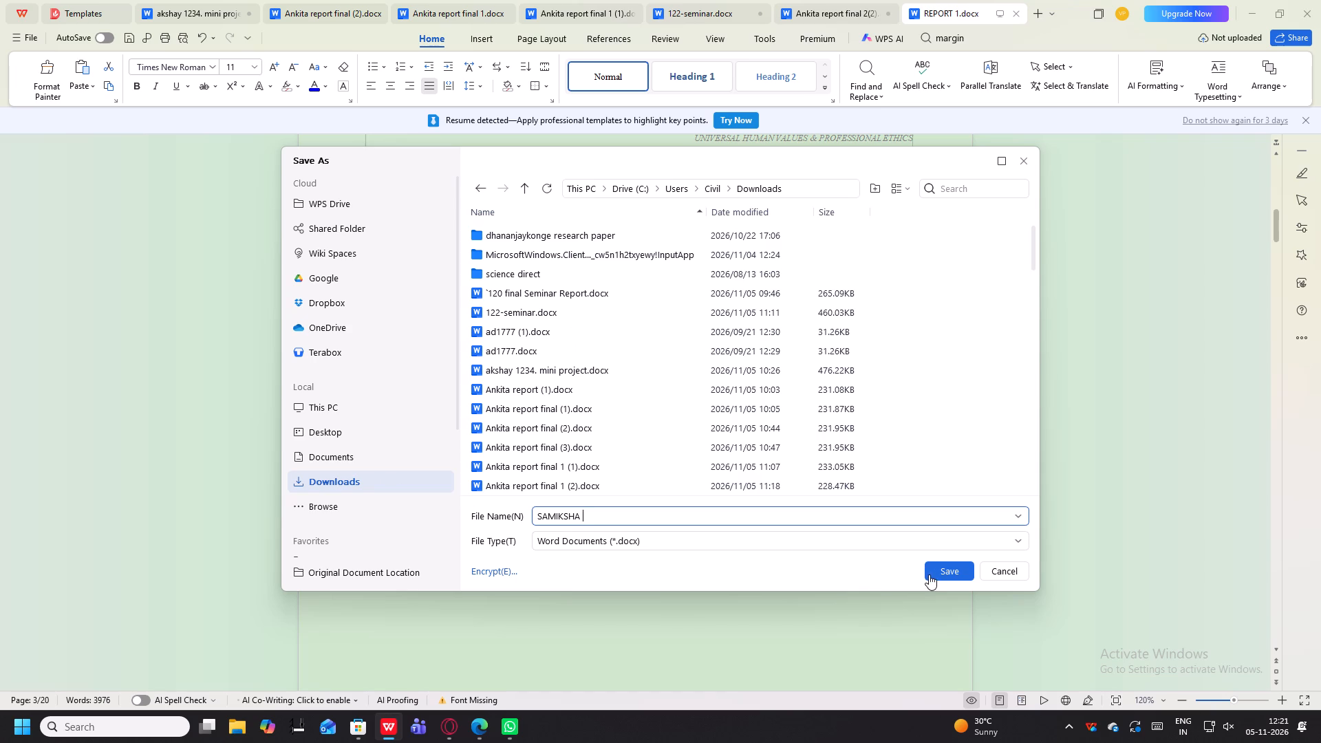
left_click(929, 574)
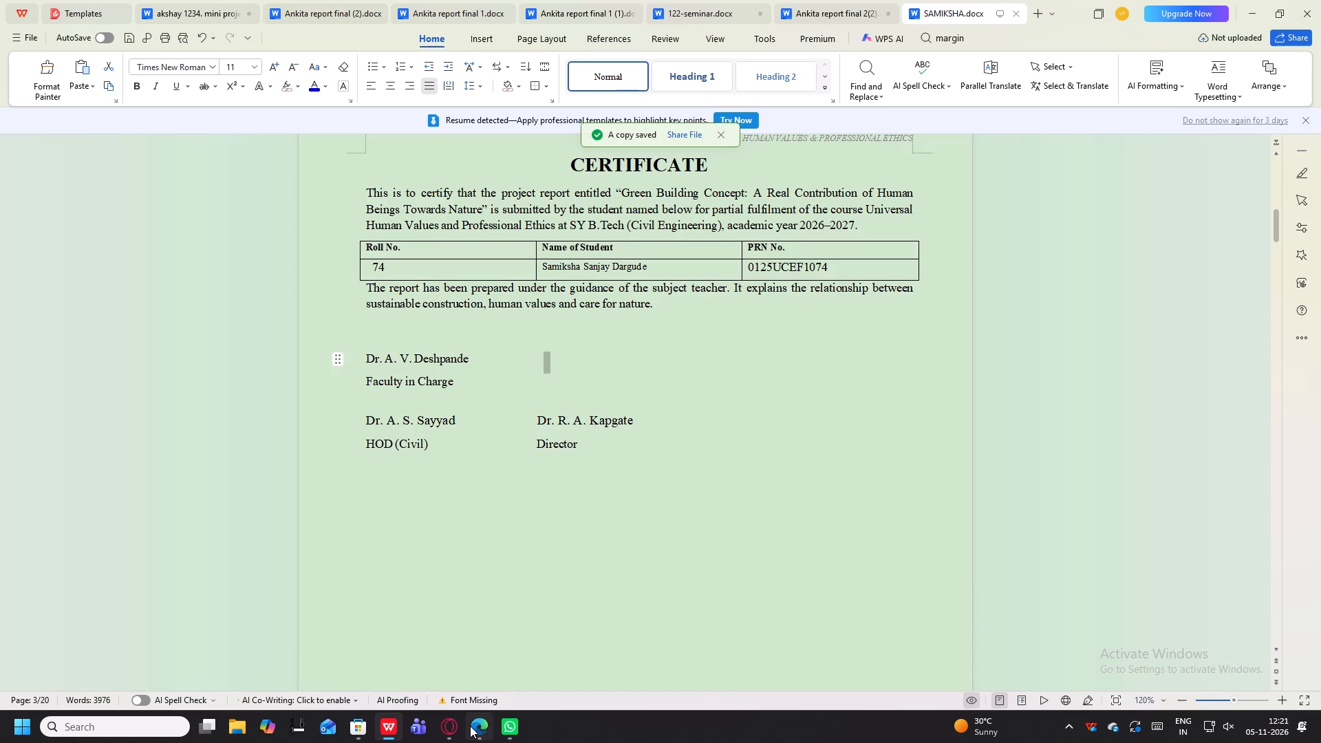
Switch back to the WhatsApp chat in Edge and choose SAMIKSHA.docx from Downloads as the file to attach.
left_click(469, 726)
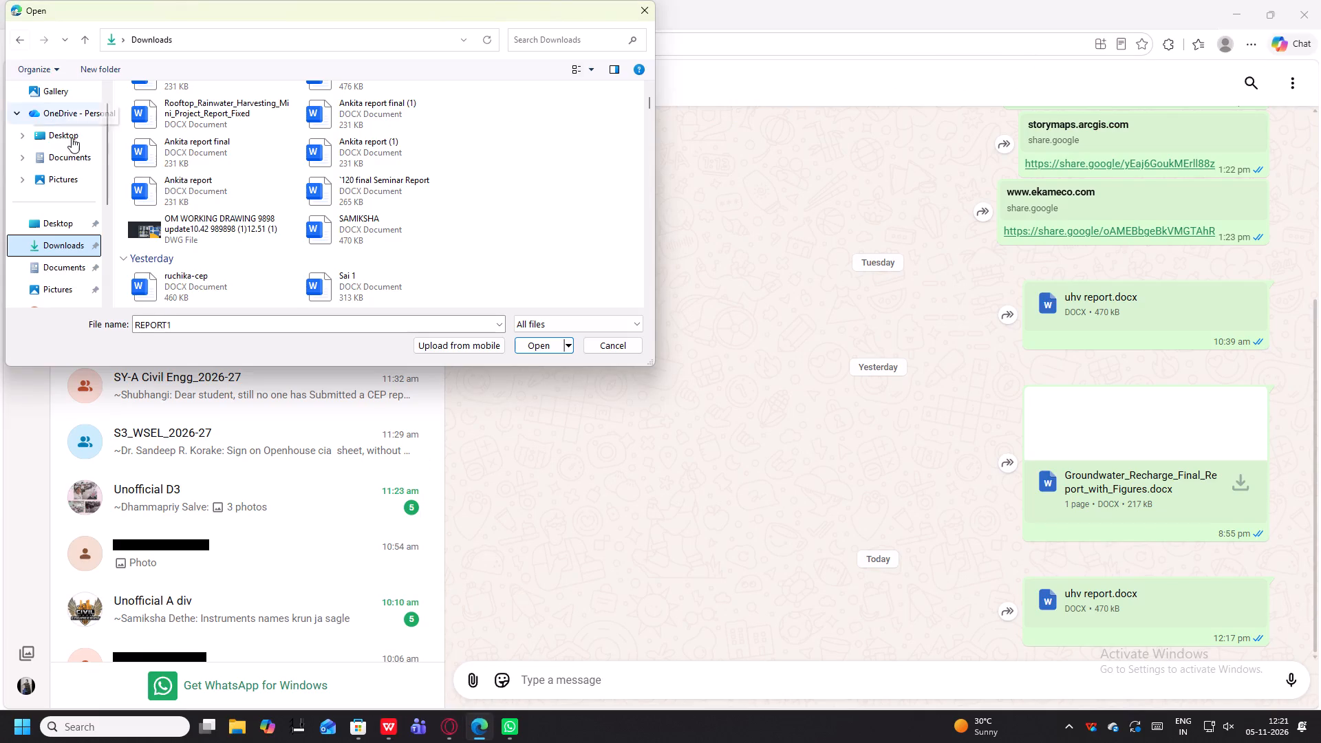
left_click(189, 327)
key("BackSpace")
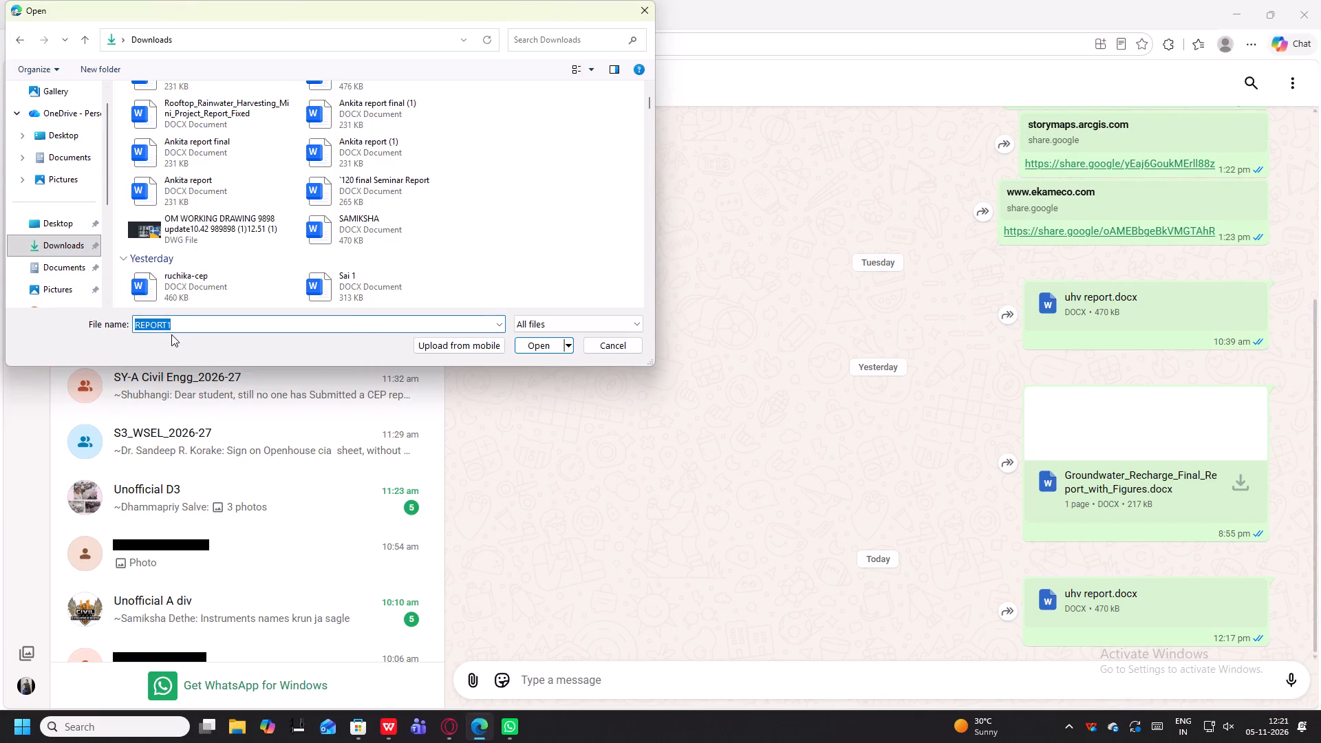
type("SA")
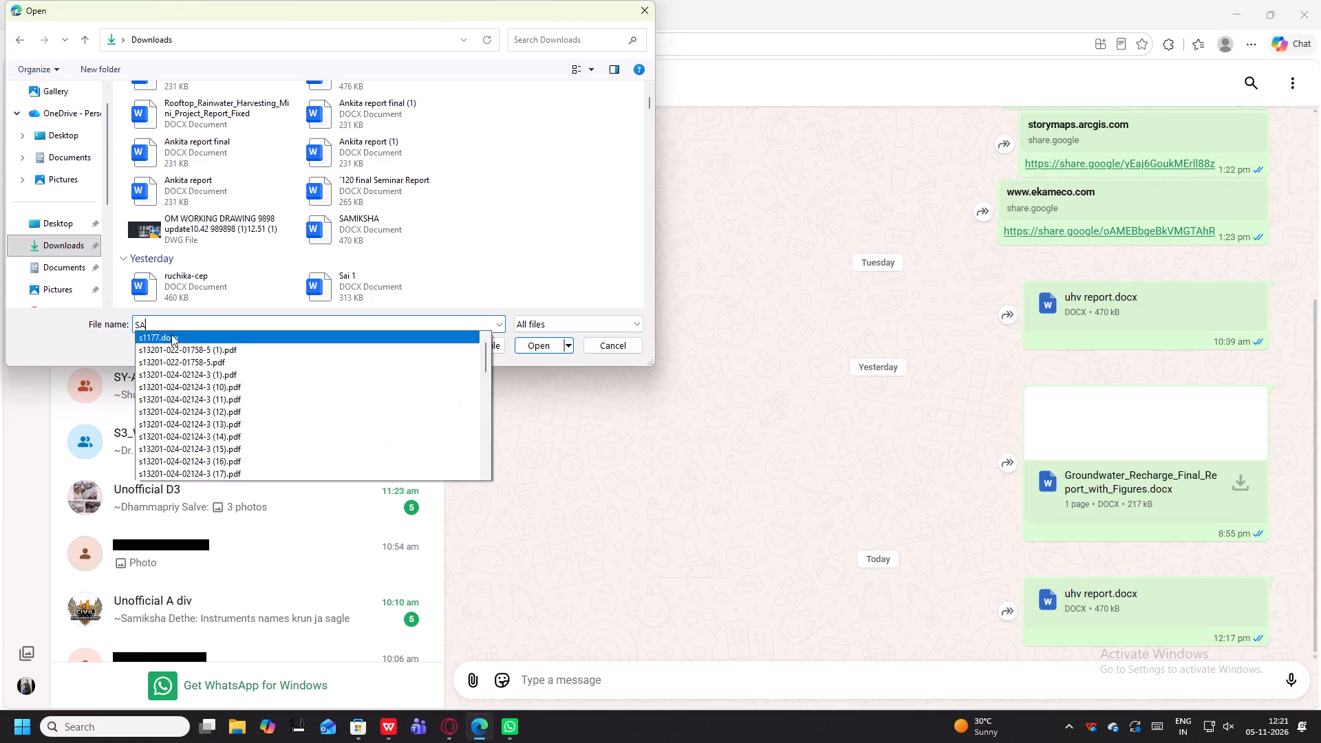
type("MI")
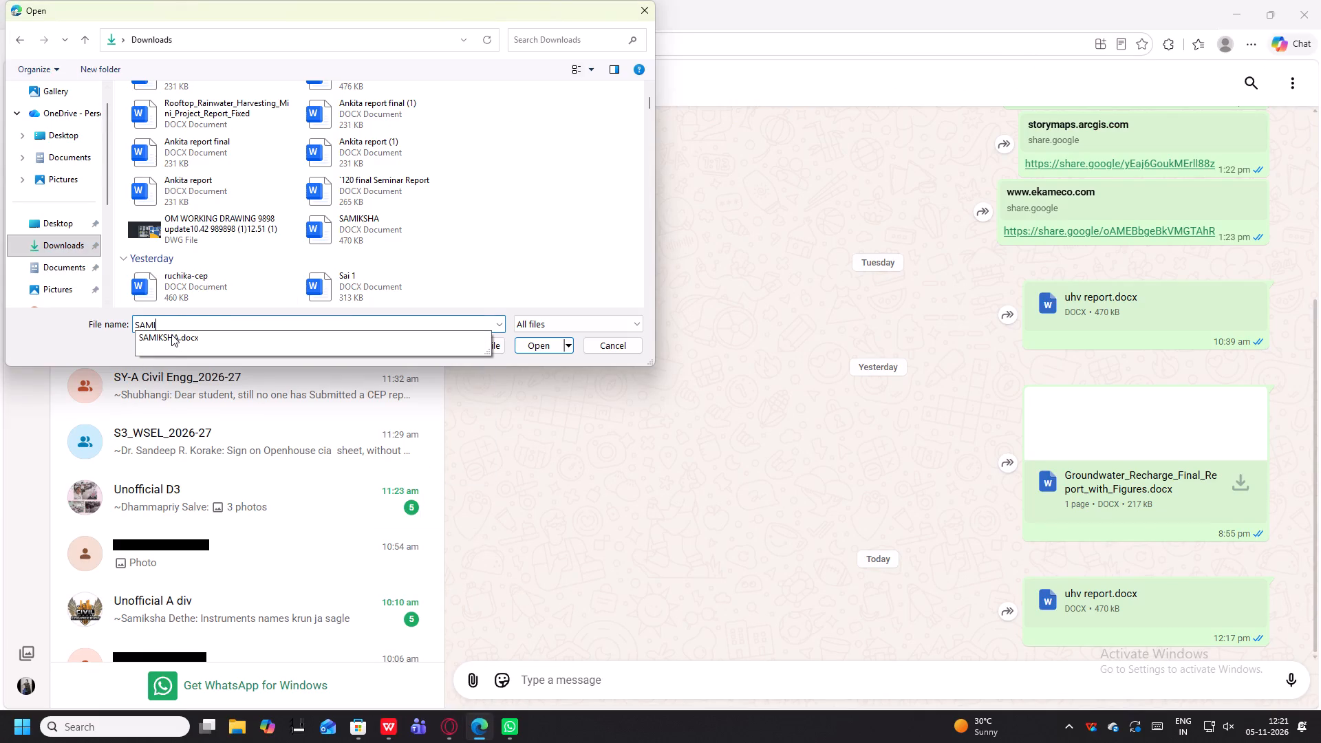
left_click(171, 334)
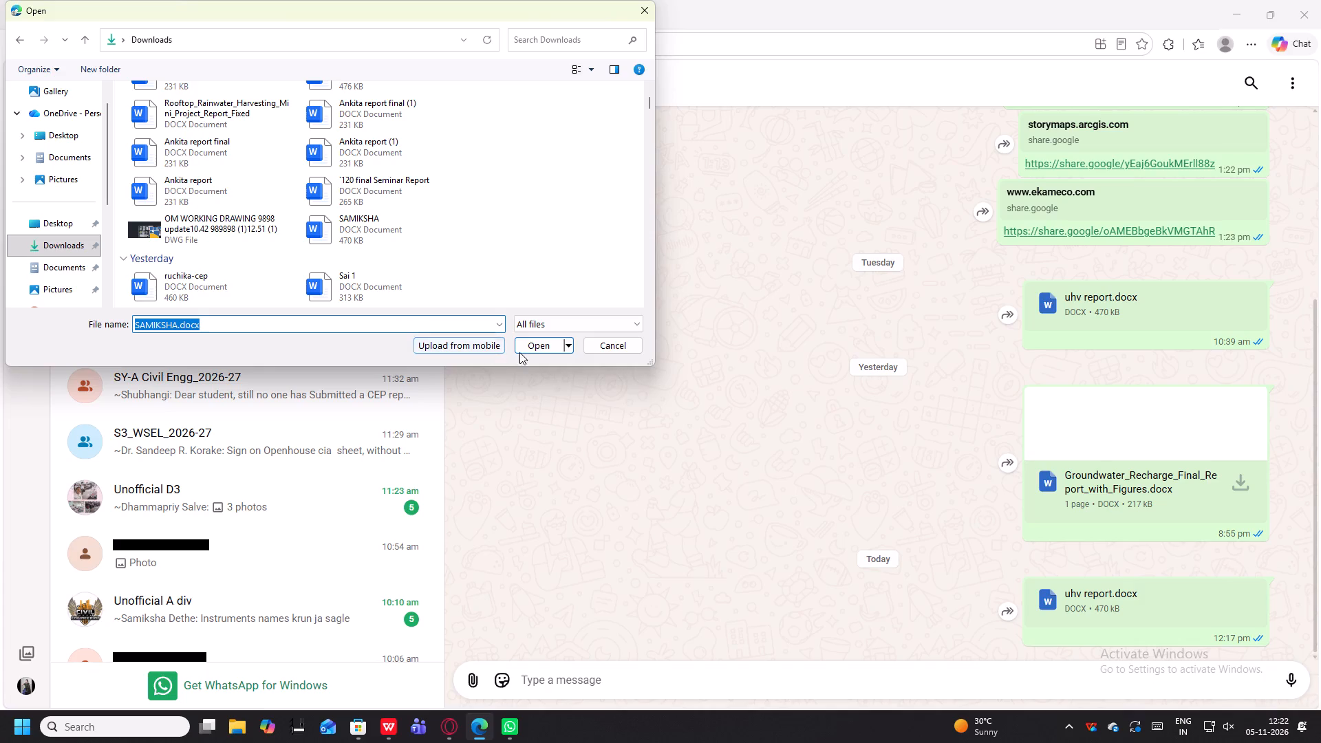